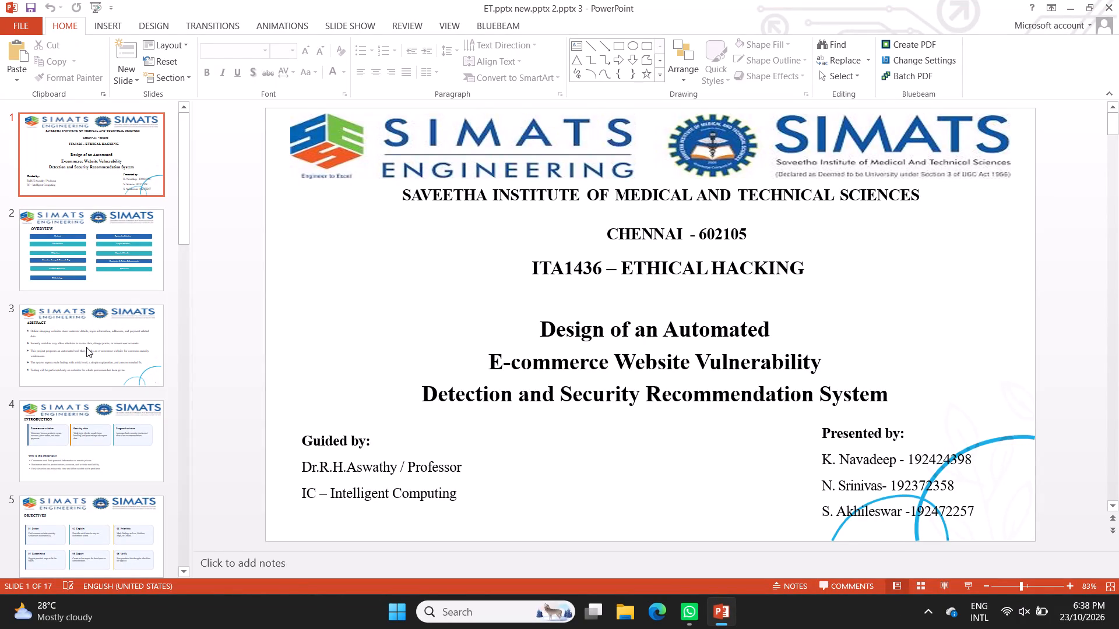
Review the slide thumbnails of the e-commerce website vulnerability presentation from the title slide through the closing slide.
scroll(86, 347, "down", 4)
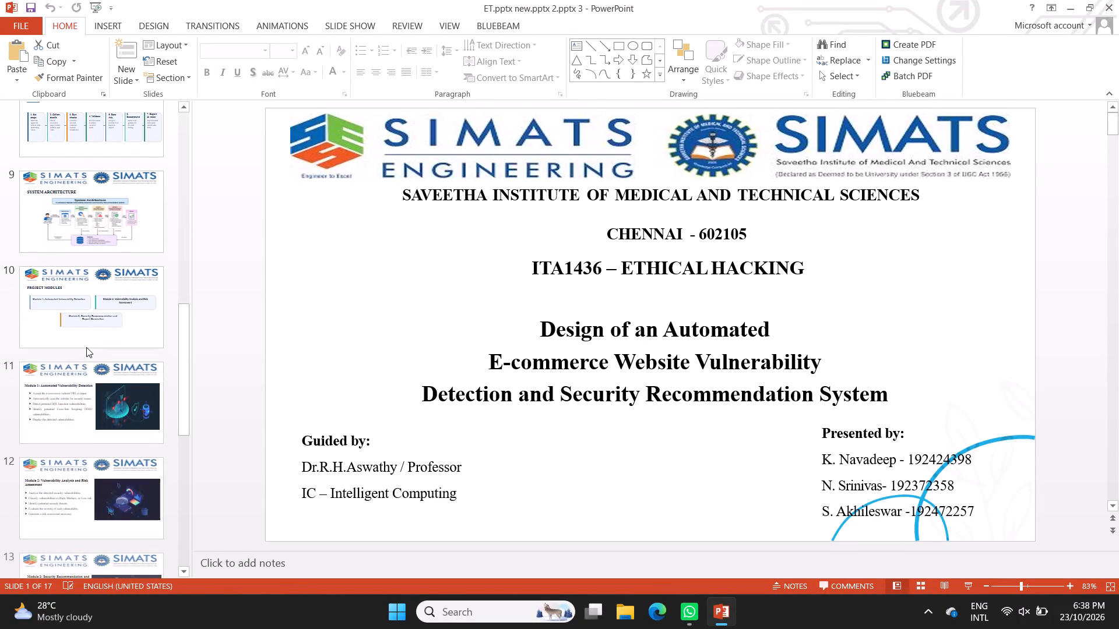
scroll(86, 347, "down", 1)
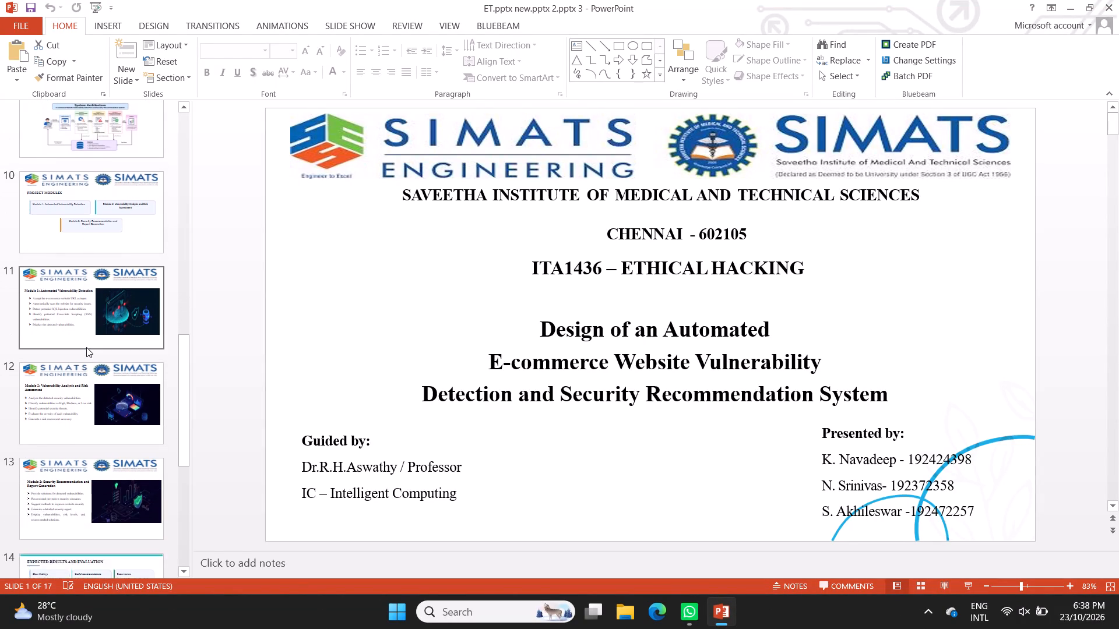
scroll(86, 347, "down", 2)
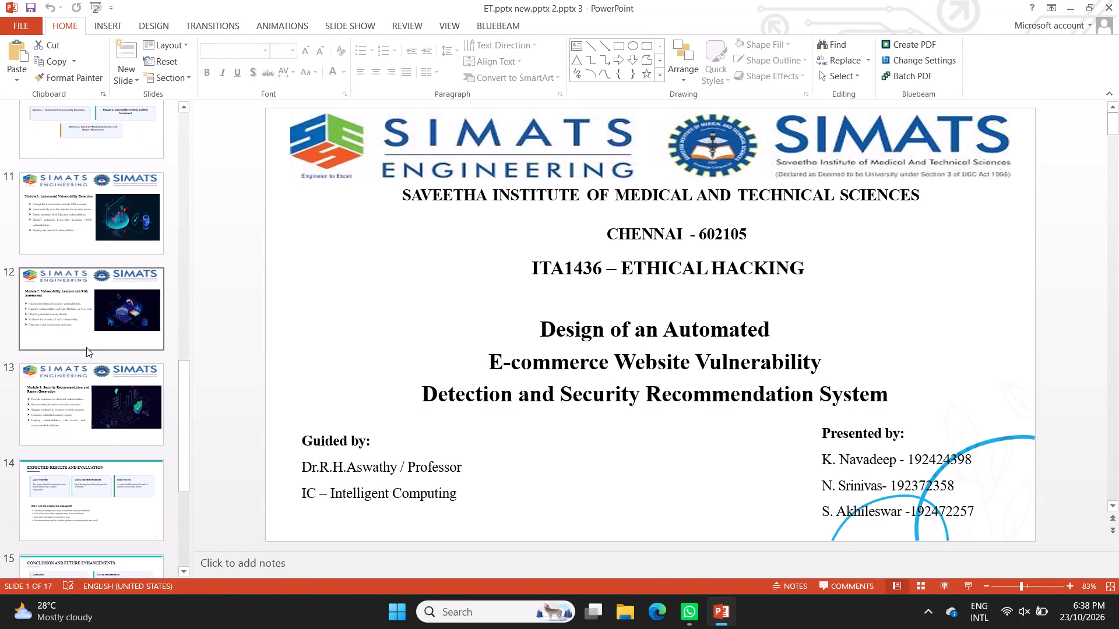
scroll(86, 347, "down", 2)
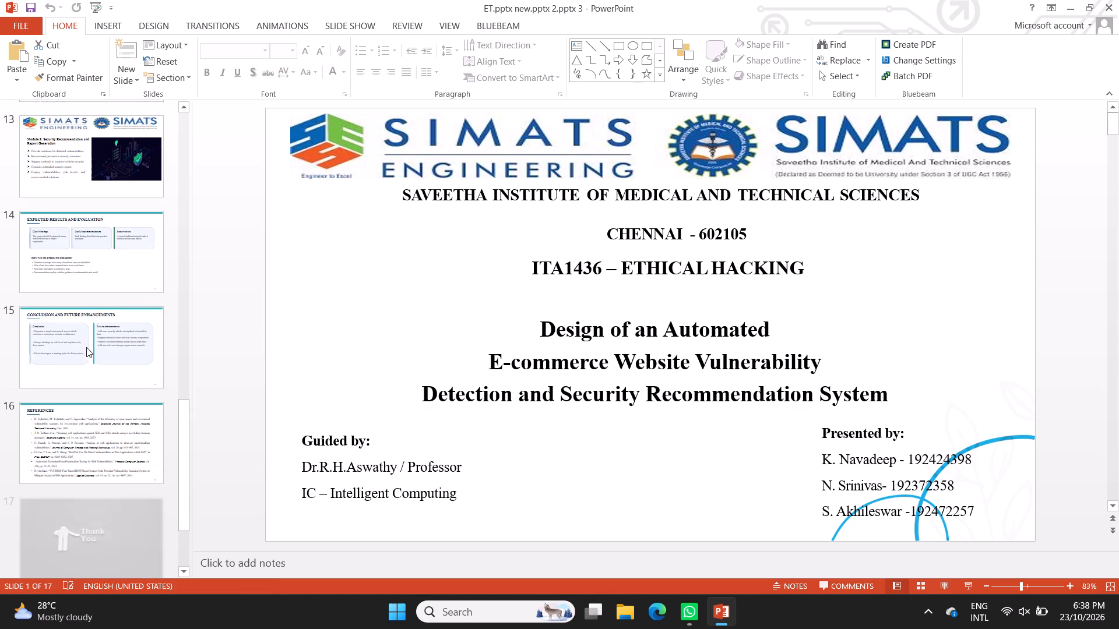
scroll(86, 347, "down", 2)
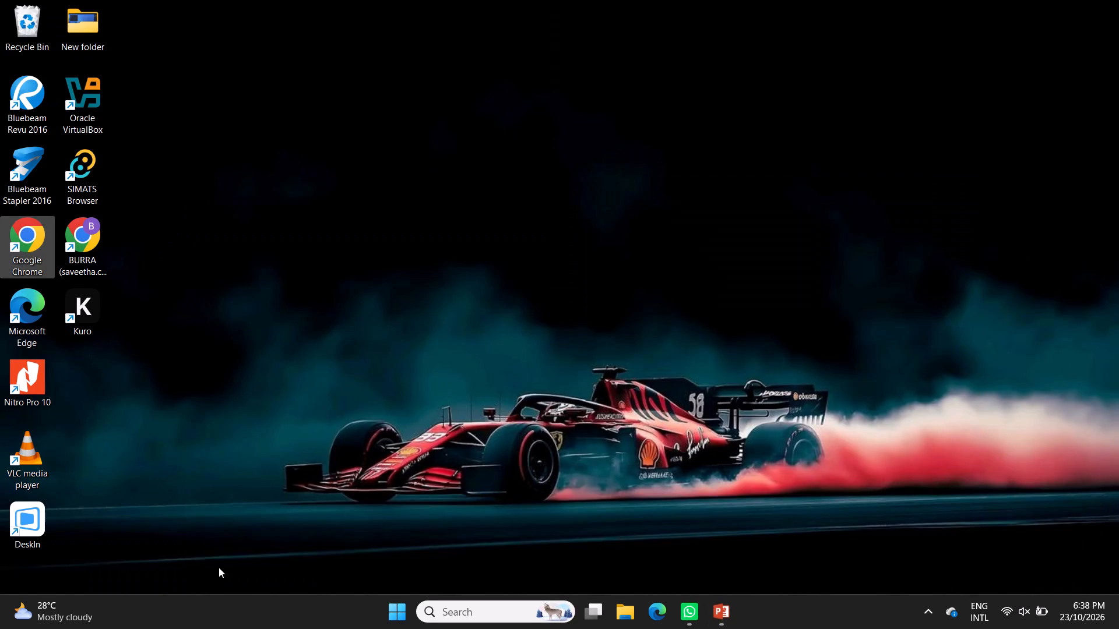
Switch to File Explorer and look through OneDrive, This PC, Documents and the full Downloads file list.
left_click(626, 610)
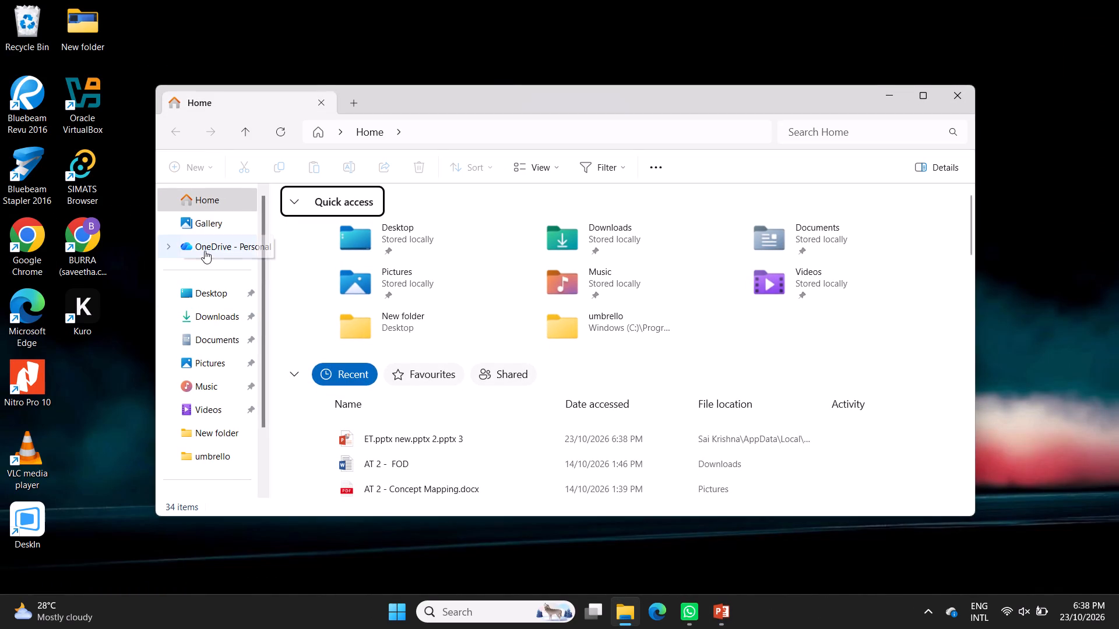
left_click(205, 250)
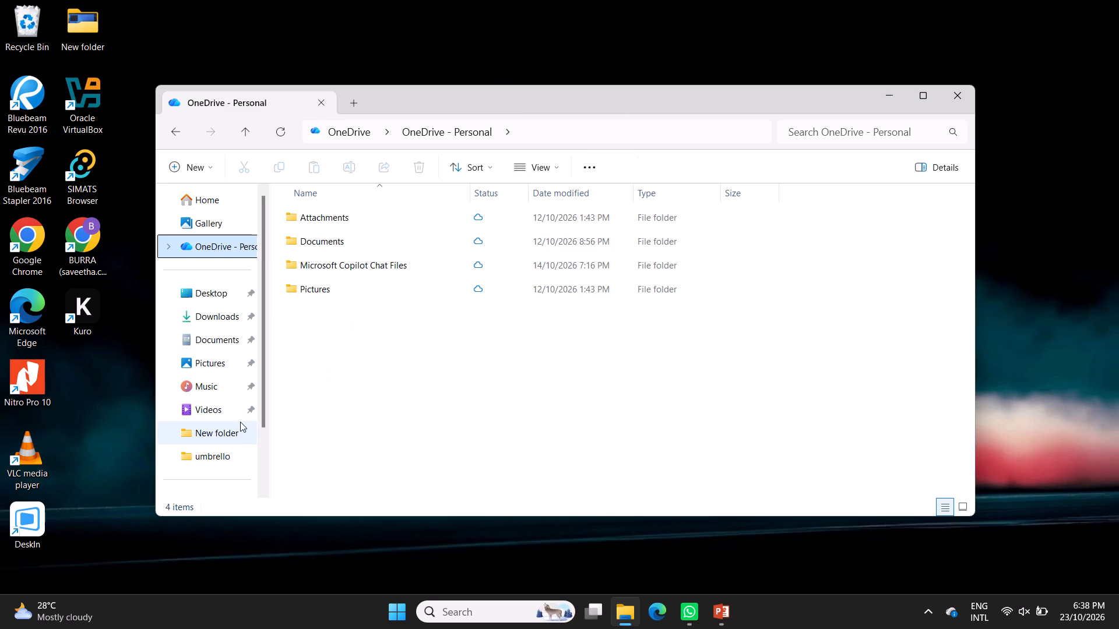
scroll(228, 427, "down", 1)
left_click(224, 427)
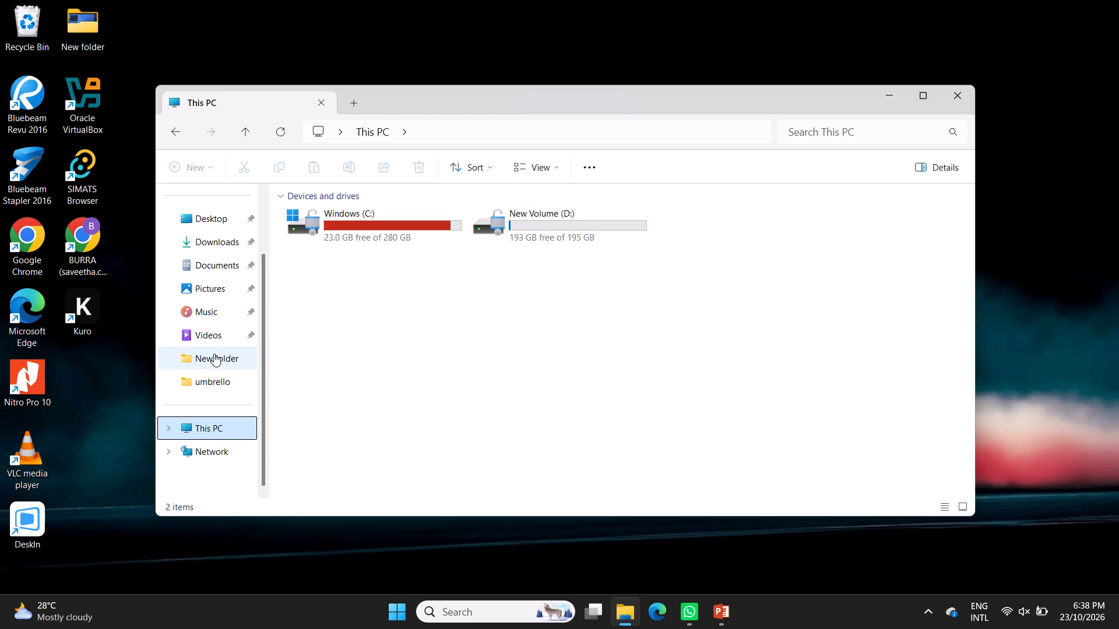
left_click(214, 274)
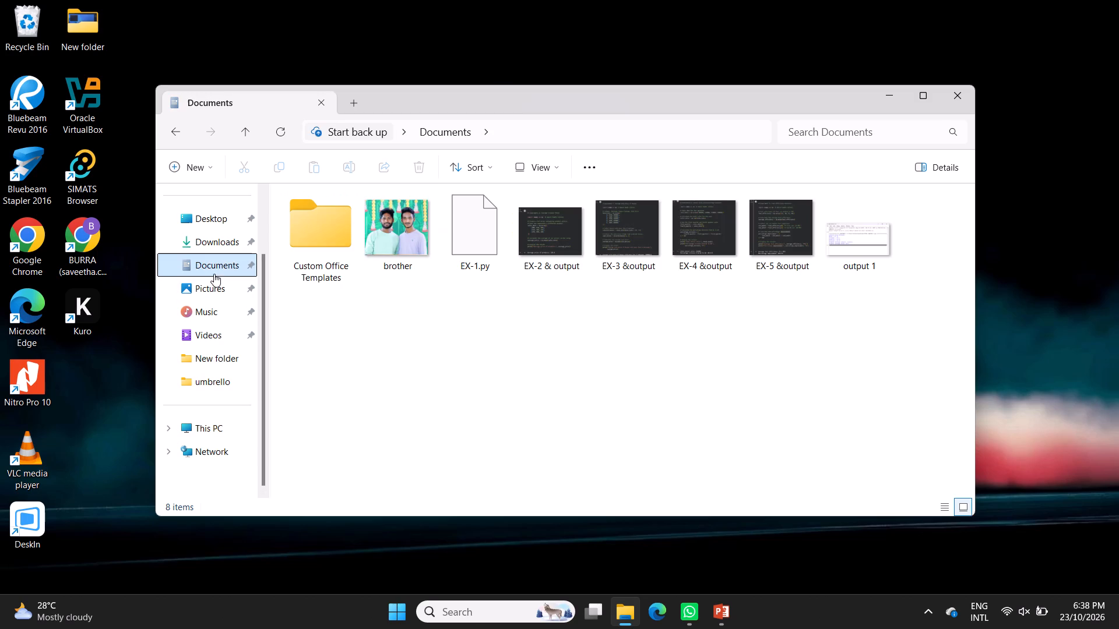
left_click(206, 244)
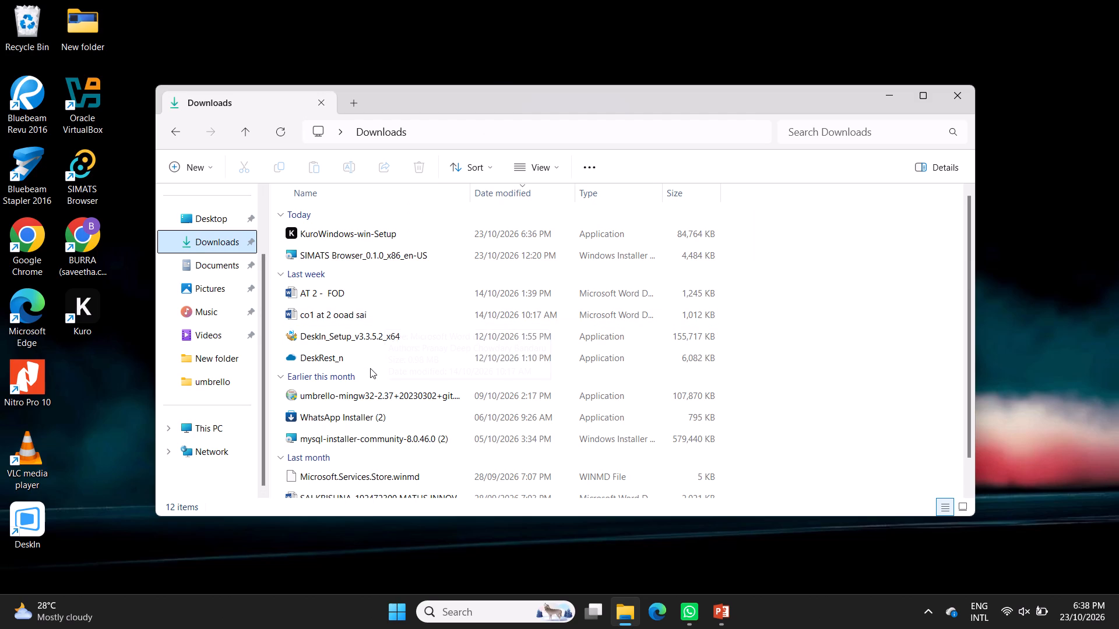
scroll(370, 368, "down", 2)
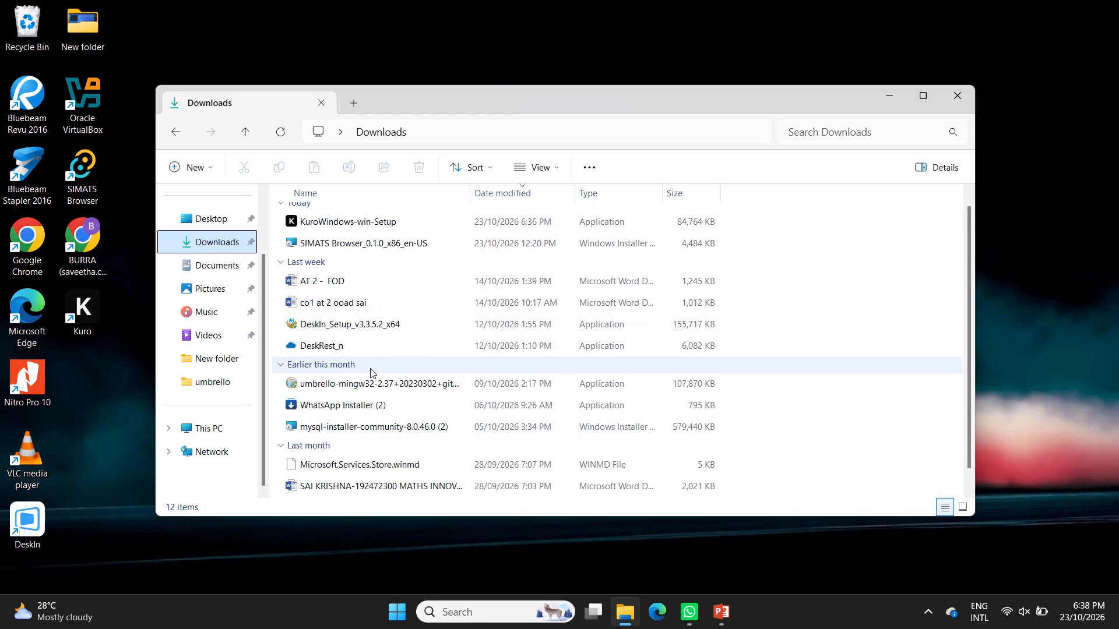
scroll(370, 368, "down", 2)
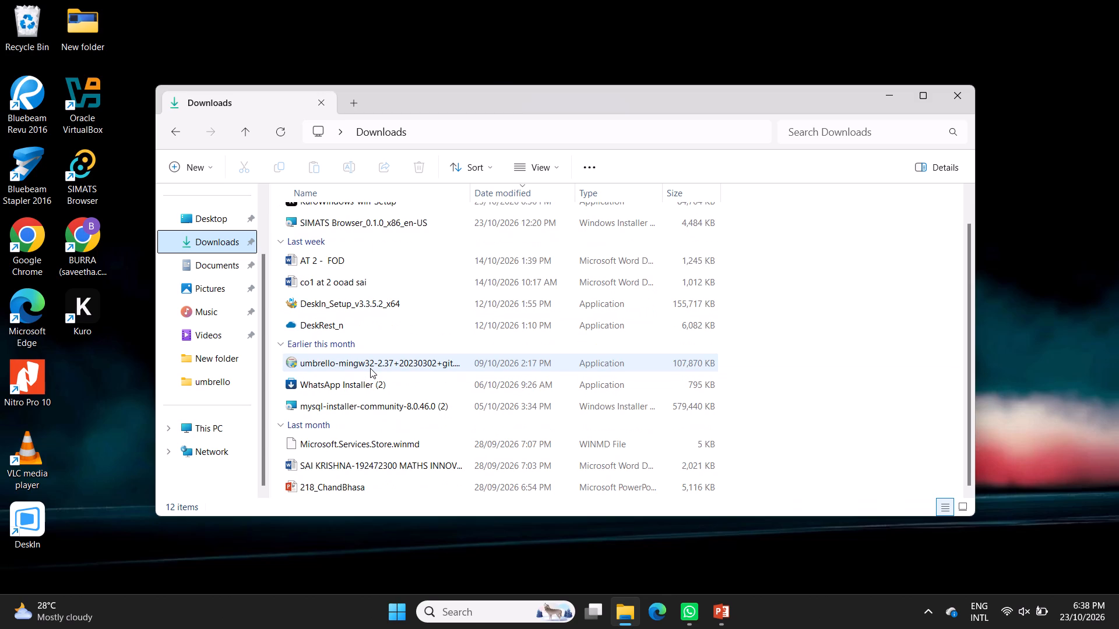
Check the contents of the Documents, Desktop, Pictures, Music, Videos and New folder locations.
left_click(221, 270)
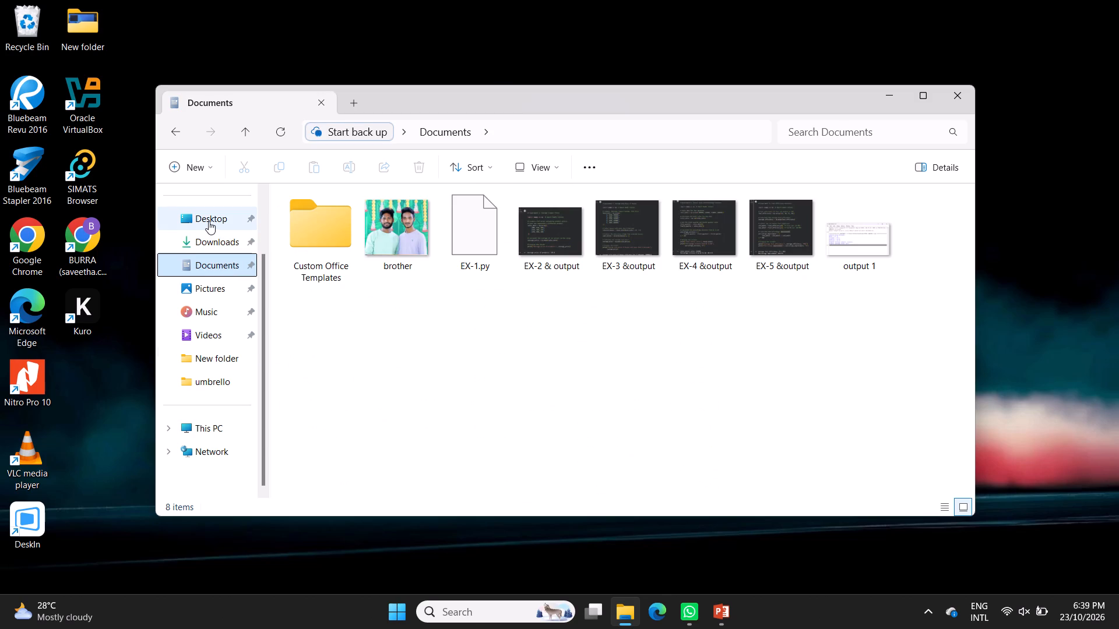
left_click(209, 221)
left_click(206, 295)
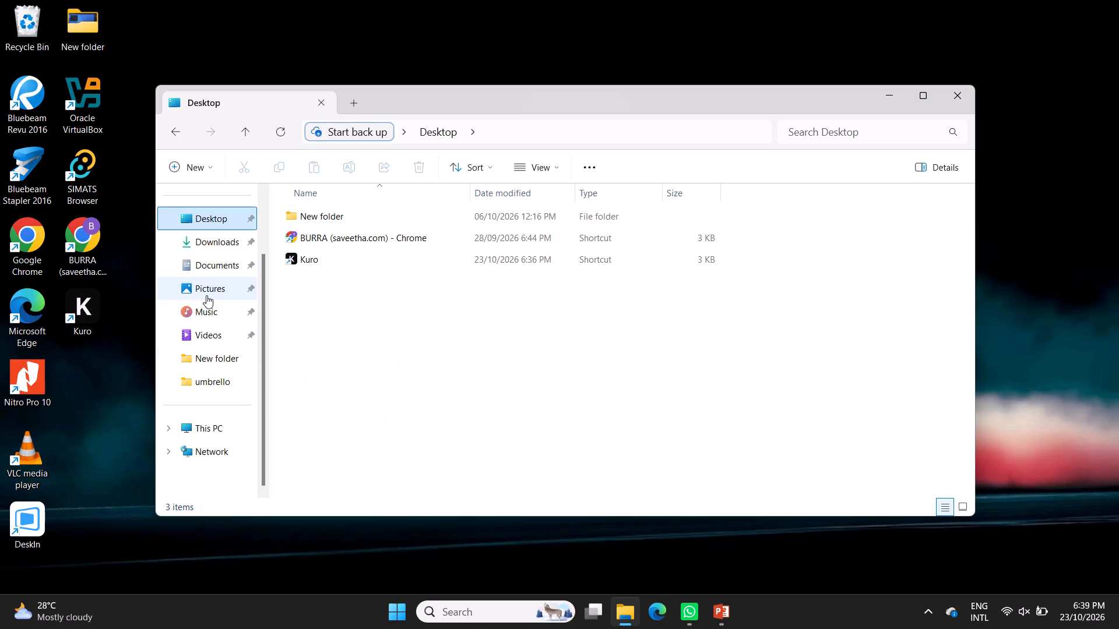
left_click(206, 314)
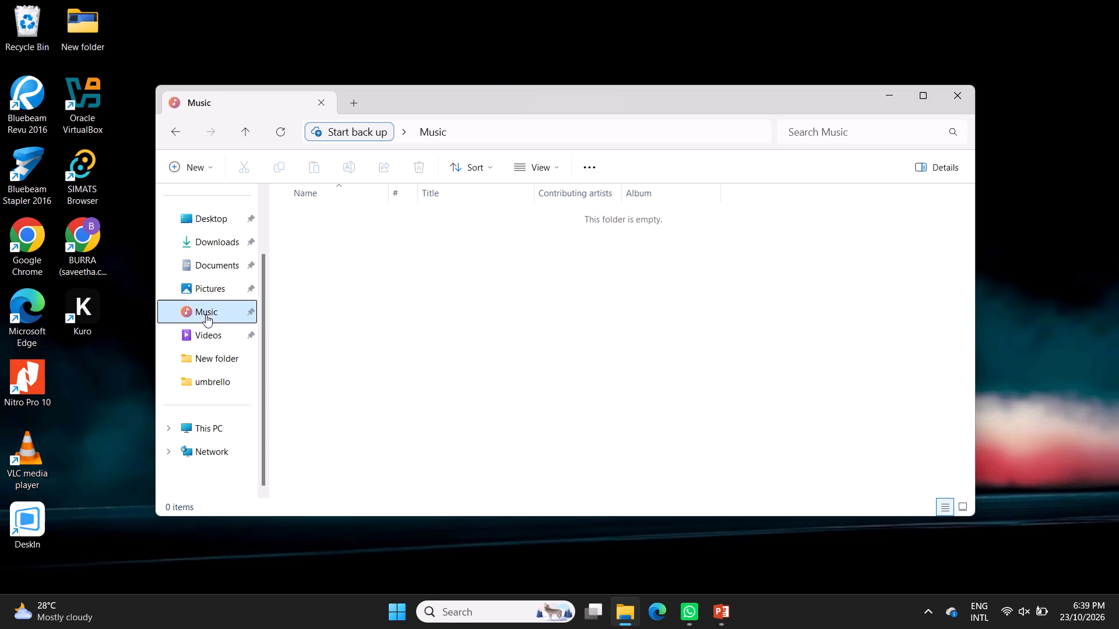
left_click(206, 326)
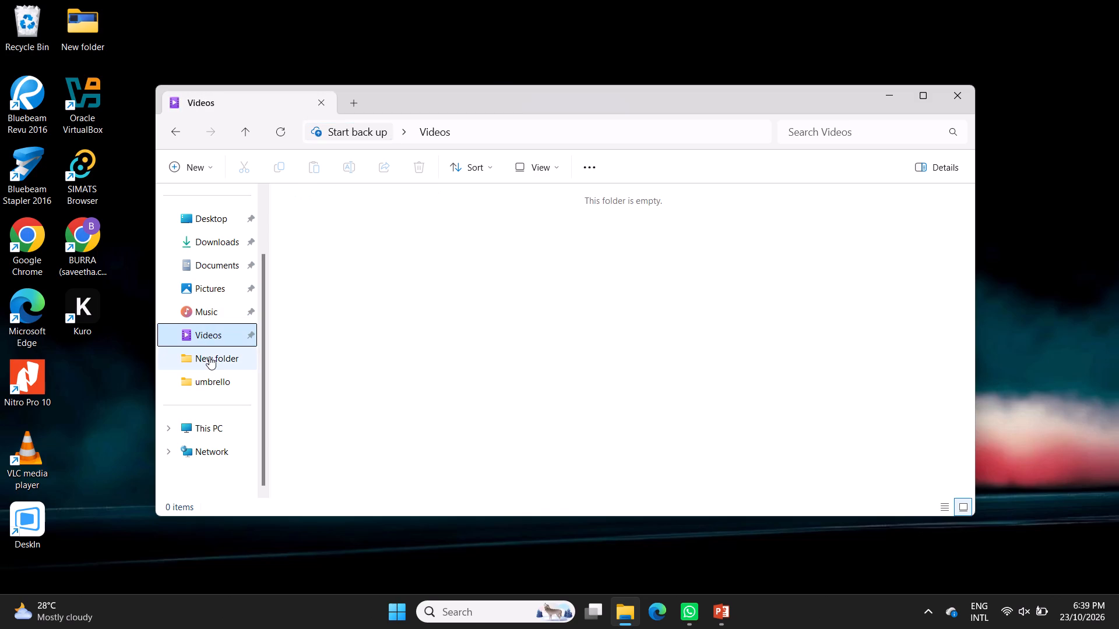
left_click(209, 358)
Open the bin folder inside the umbrello folder and look through its files.
left_click(209, 381)
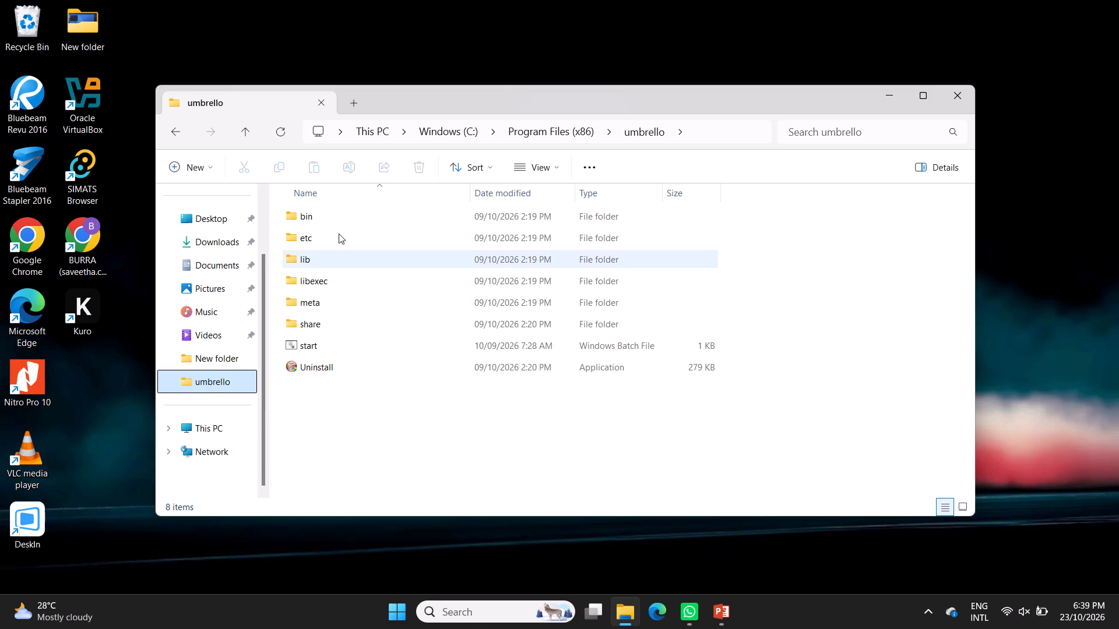
left_click(337, 219)
double_click(337, 219)
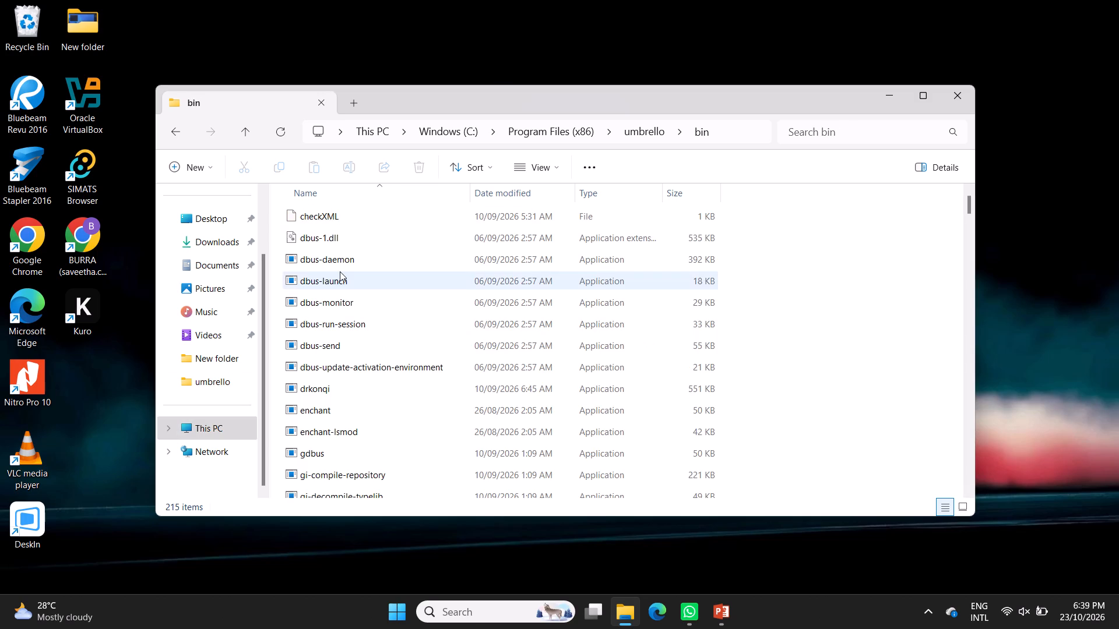
scroll(382, 457, "down", 3)
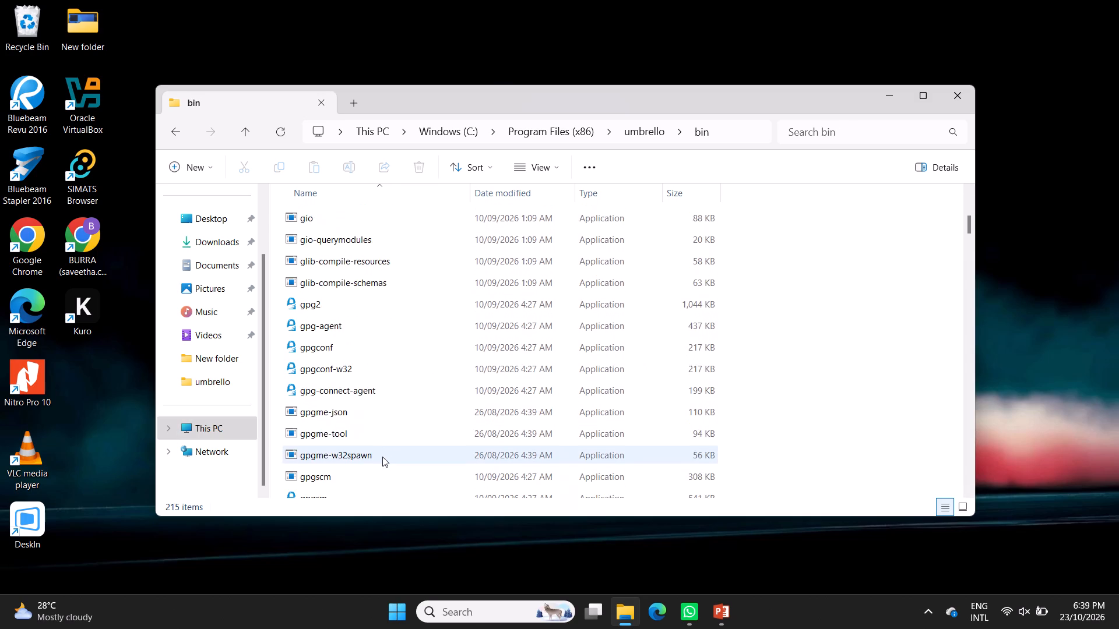
scroll(382, 457, "down", 4)
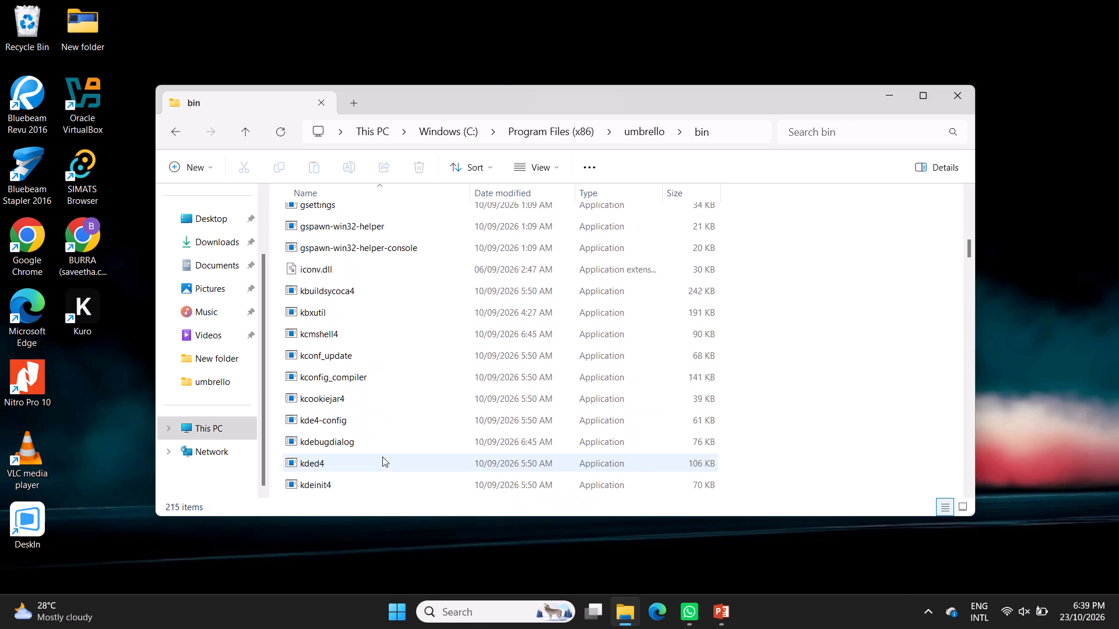
scroll(382, 457, "down", 9)
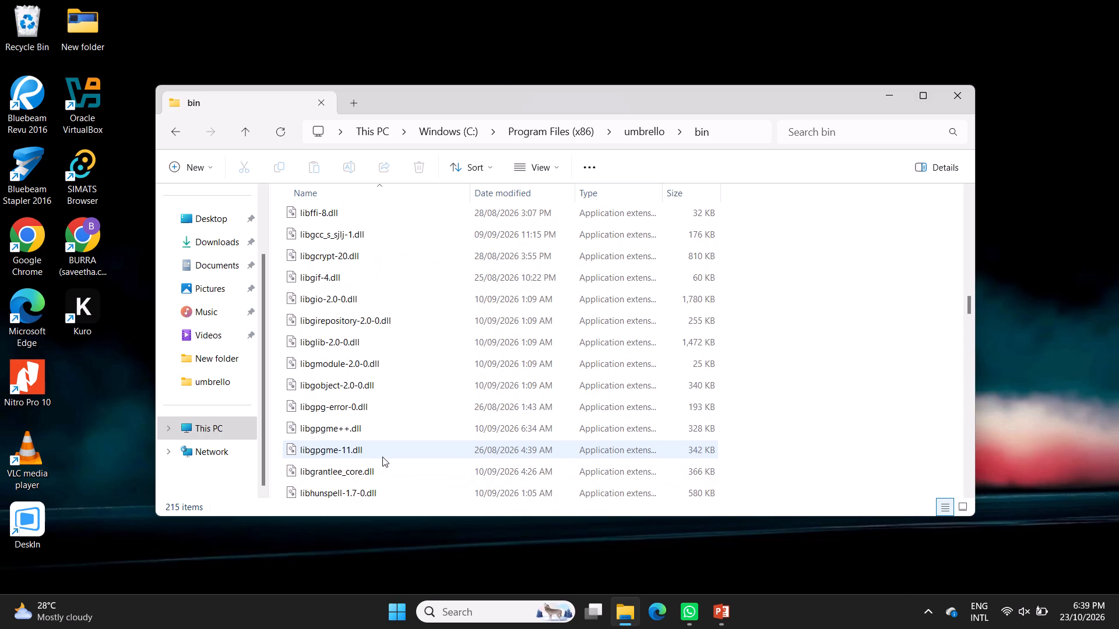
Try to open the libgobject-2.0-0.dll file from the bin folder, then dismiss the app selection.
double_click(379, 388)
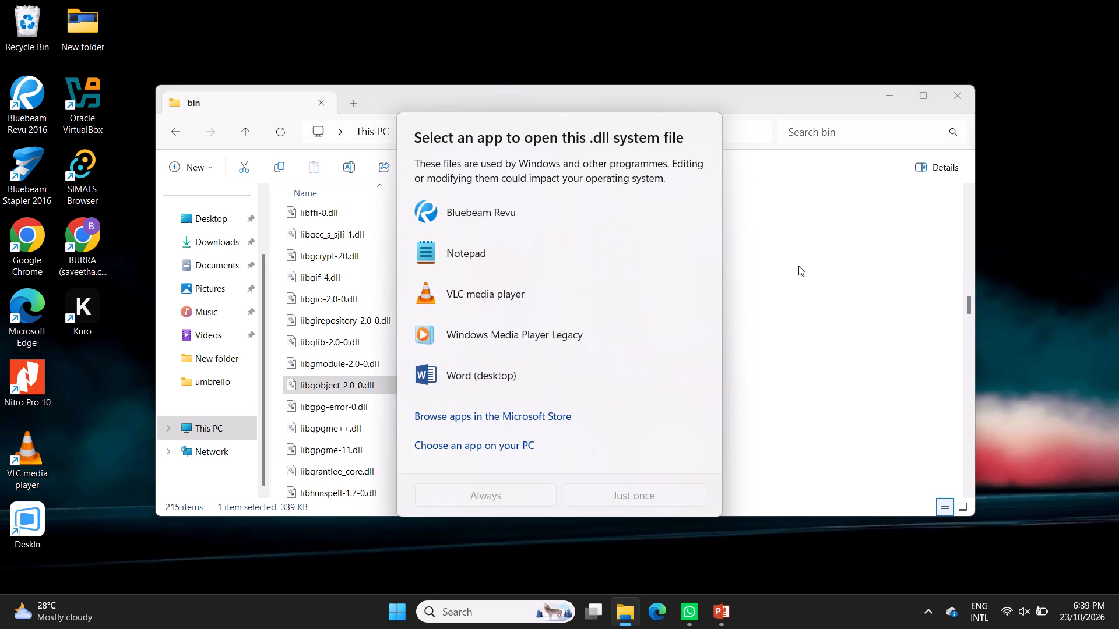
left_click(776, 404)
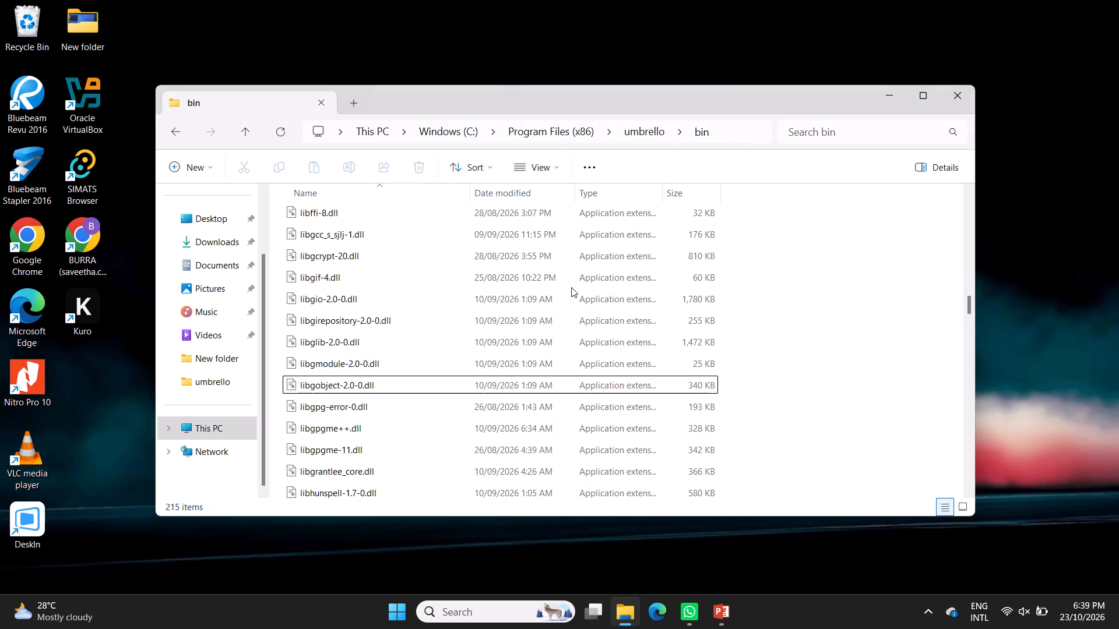
Close the bin folder window and switch back to the e-commerce website vulnerability presentation in PowerPoint.
left_click(949, 111)
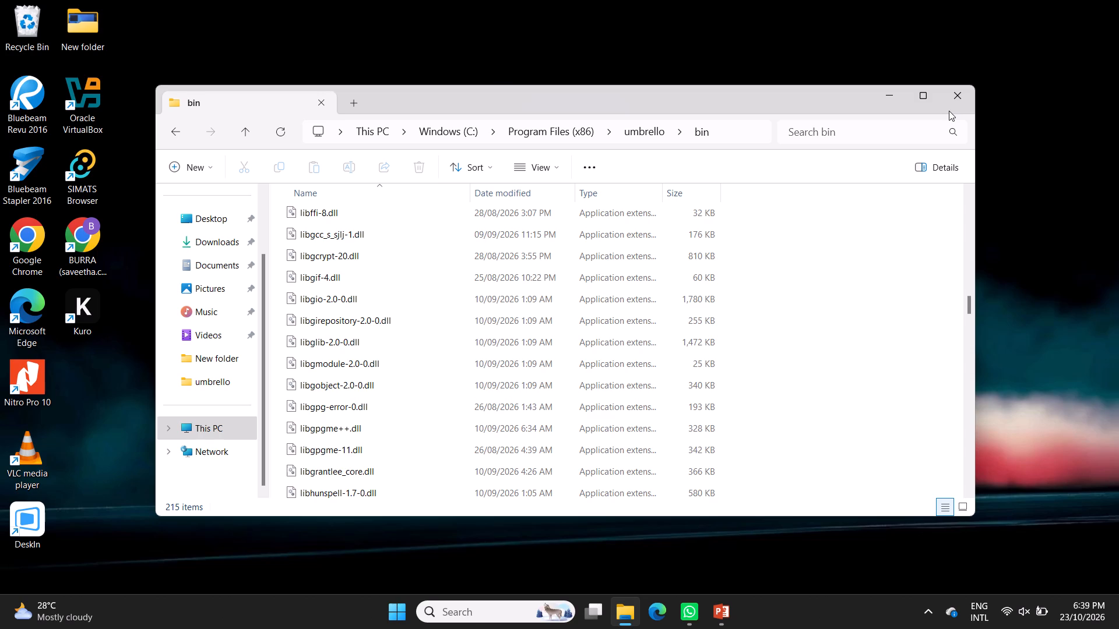
left_click(956, 100)
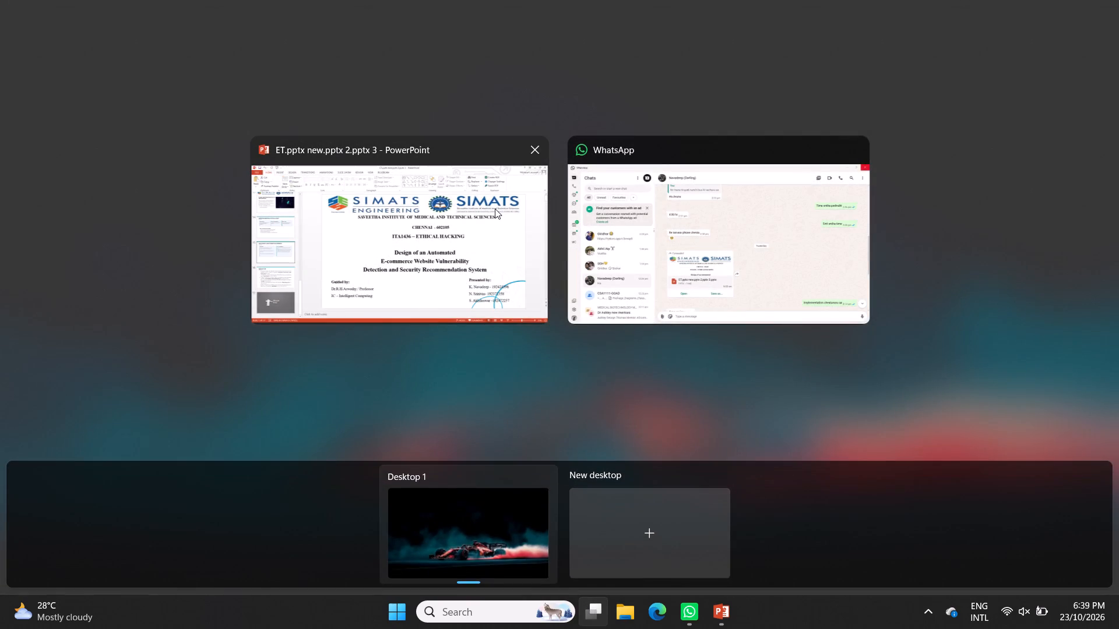
left_click(462, 228)
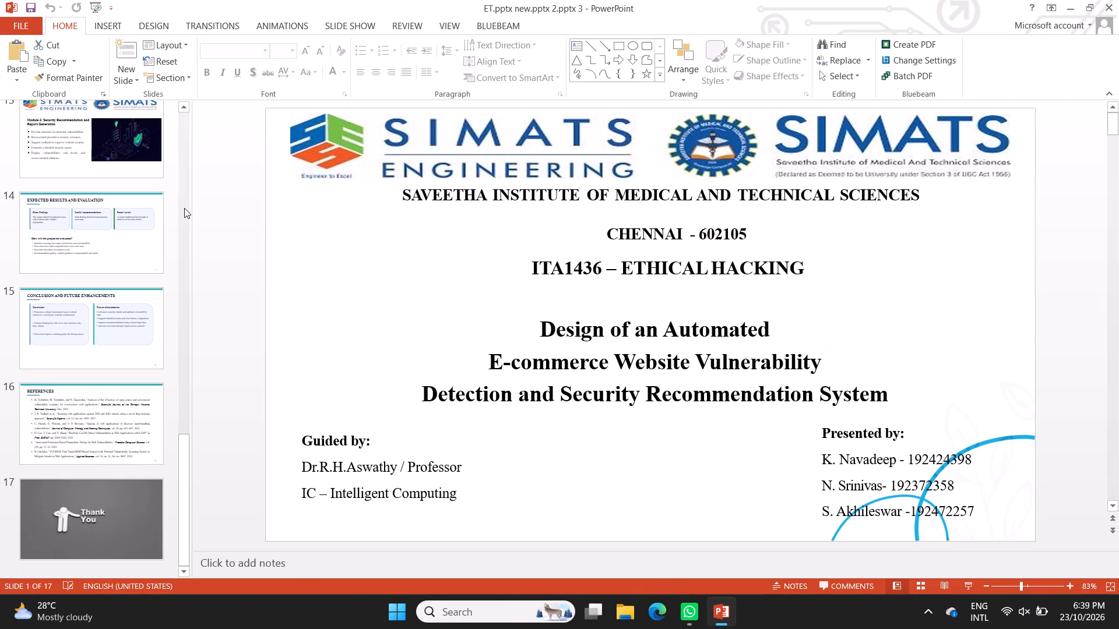
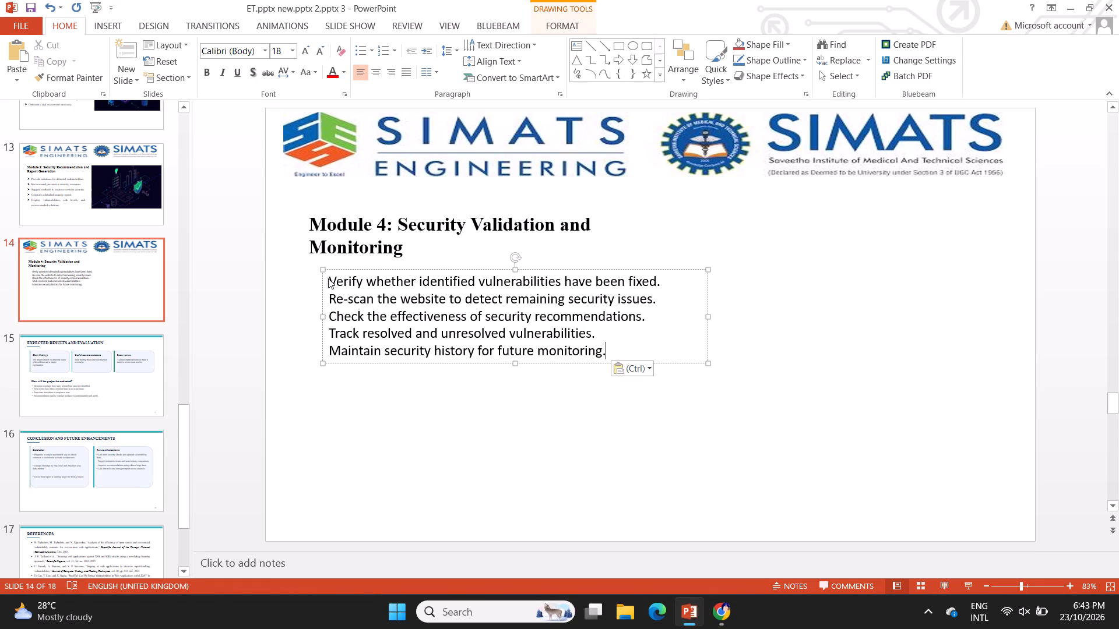
Apply arrow-style bullets to all five Module 4 points on slide 14.
left_click_drag(328, 278, 660, 356)
left_click(660, 356)
key("ctrl+a")
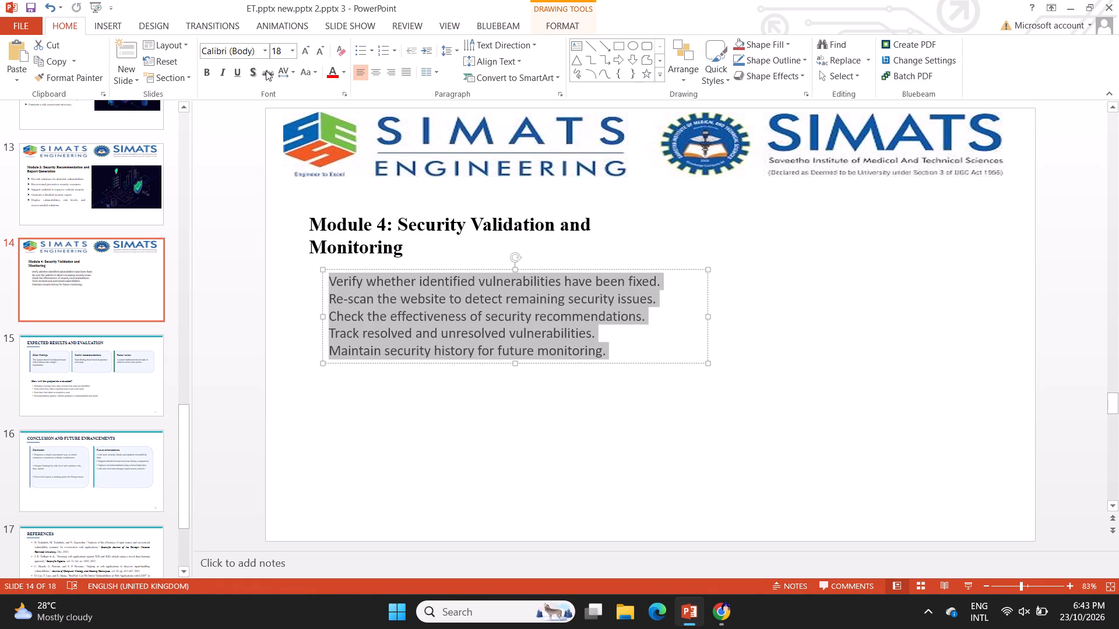
left_click(374, 50)
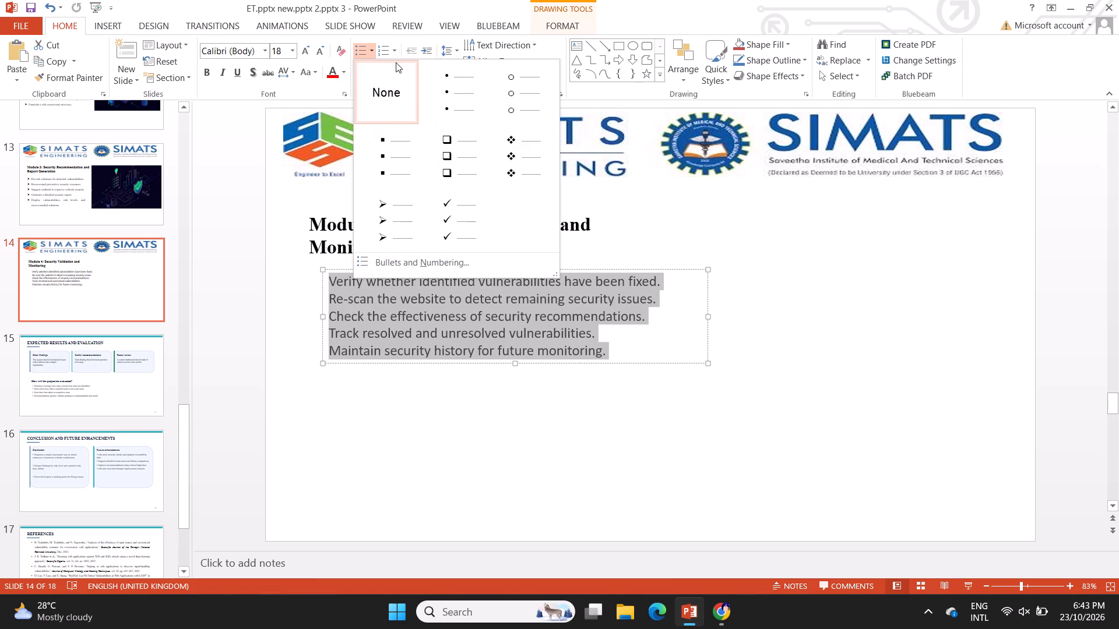
left_click(406, 215)
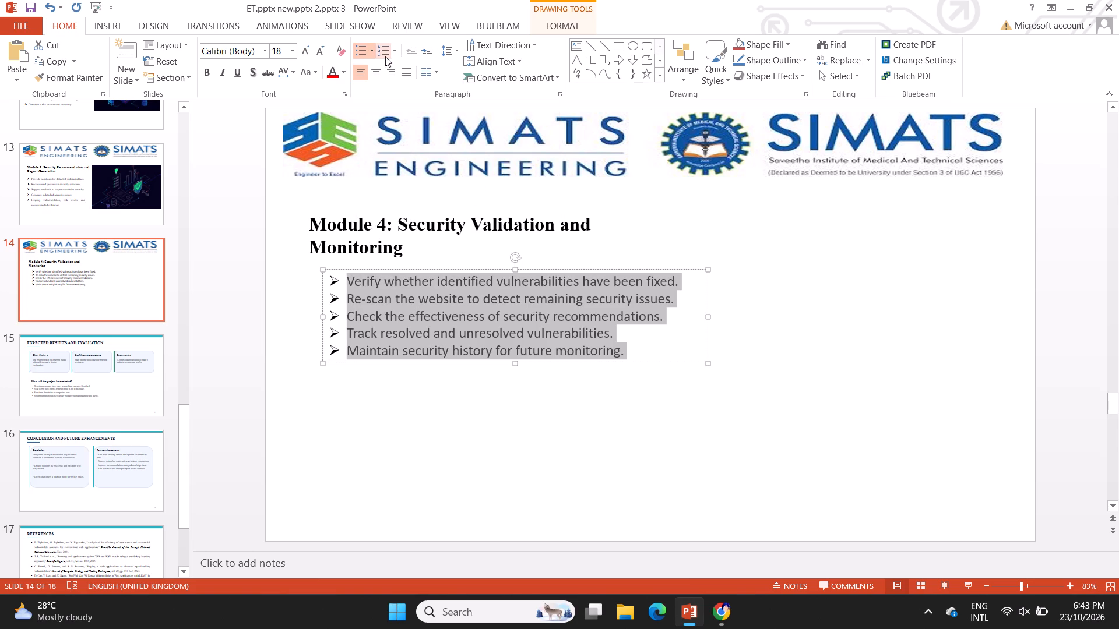
Try 2.0 line spacing on the five bulleted points, and settle on 1.5.
left_click(446, 50)
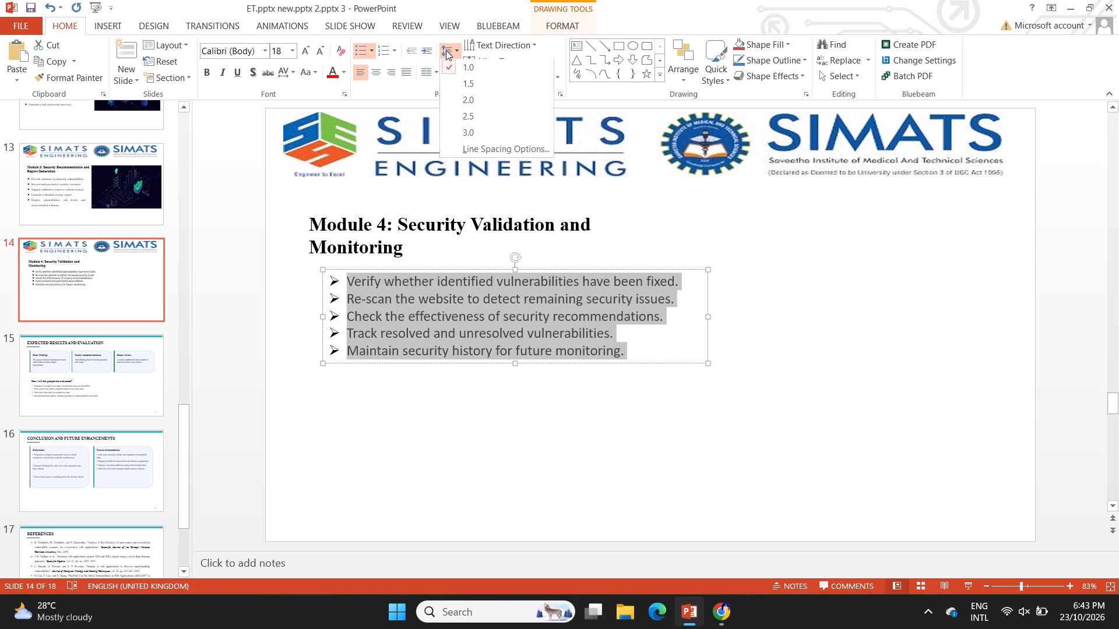
left_click(452, 98)
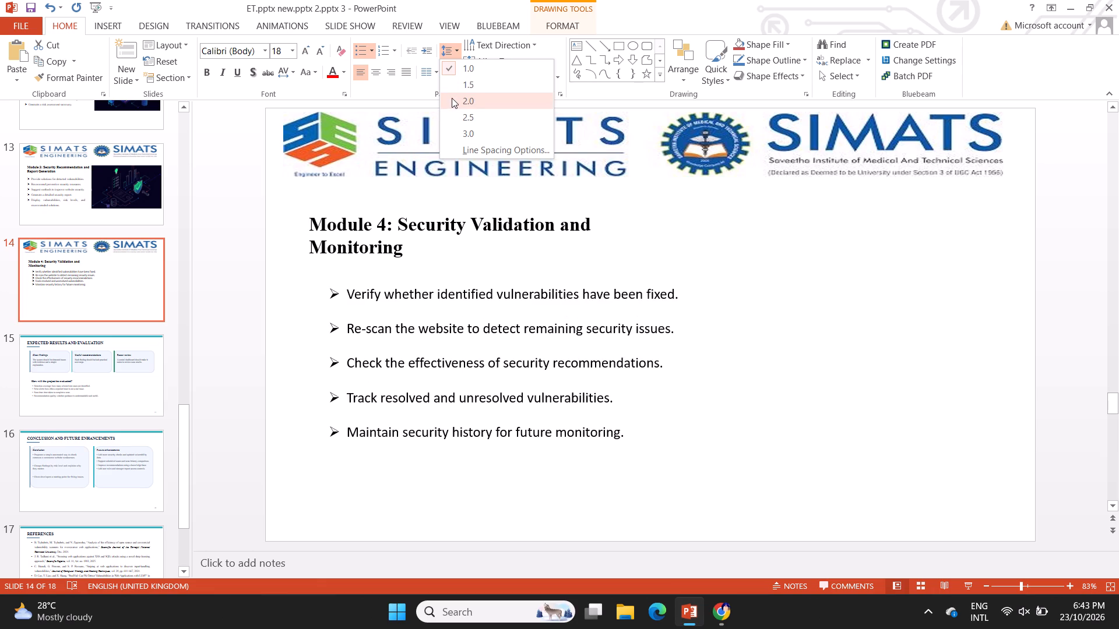
left_click(454, 53)
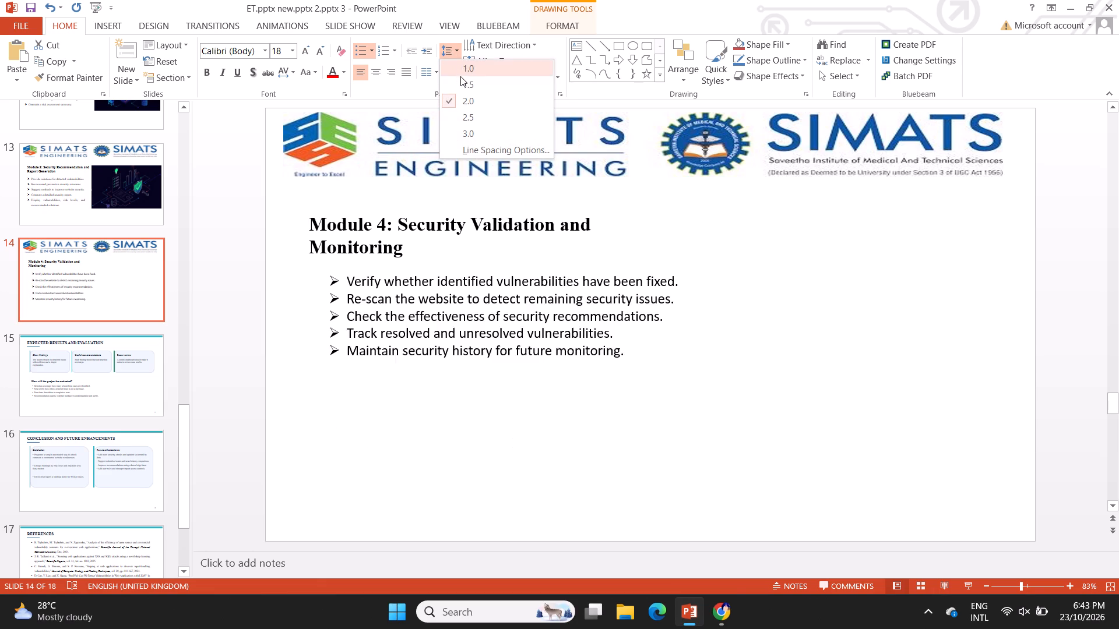
left_click(459, 83)
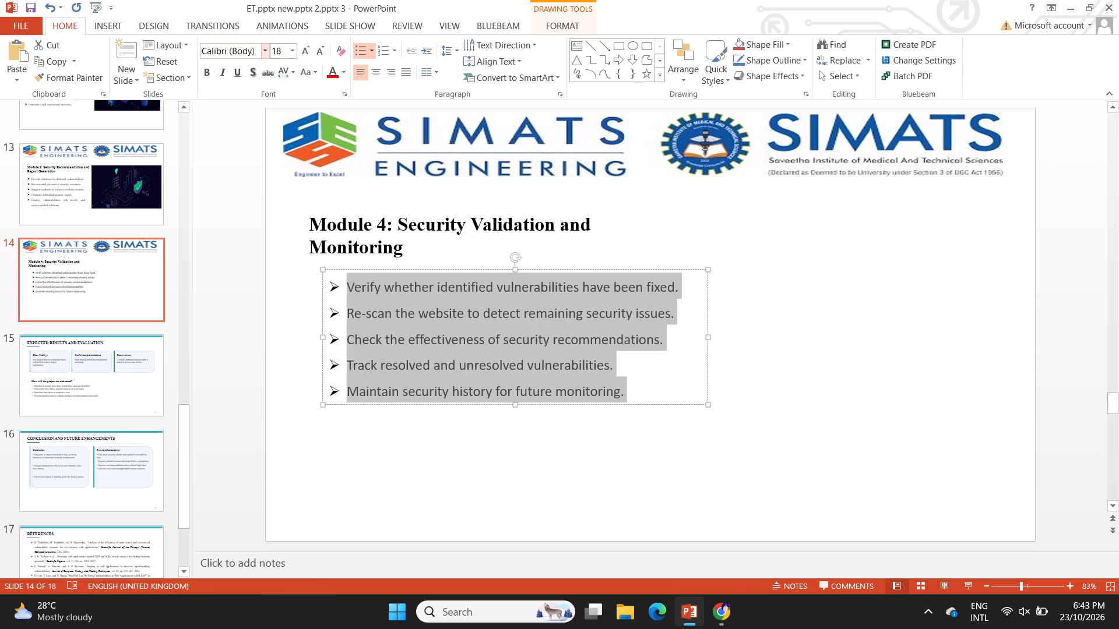
Set the font of the five Module 4 points to Times New Roman.
left_click(245, 48)
type("ti")
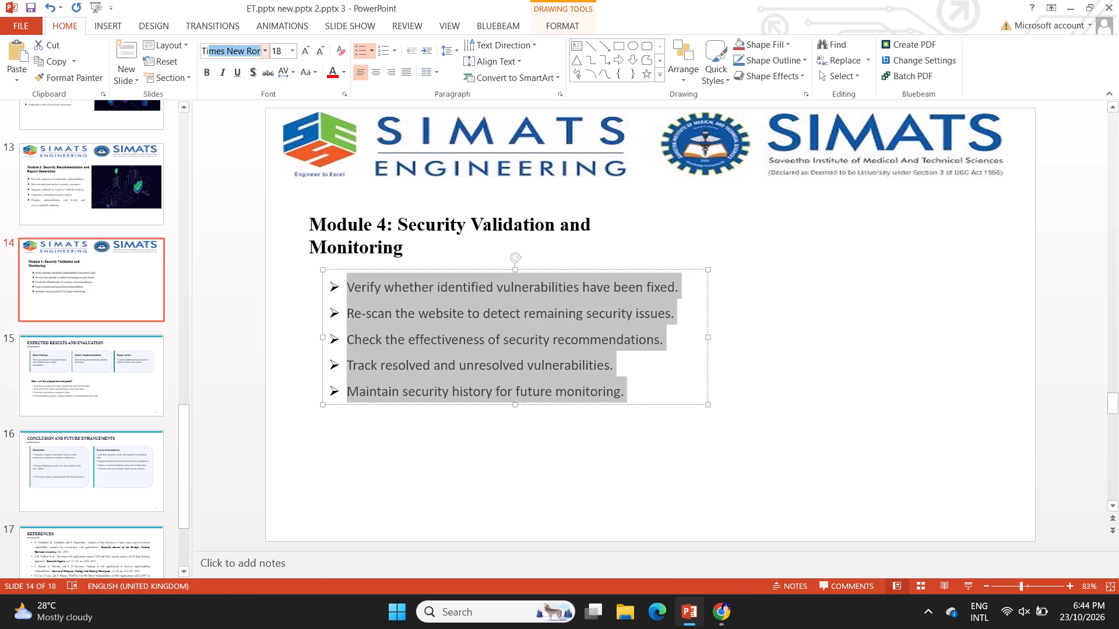
key("Return")
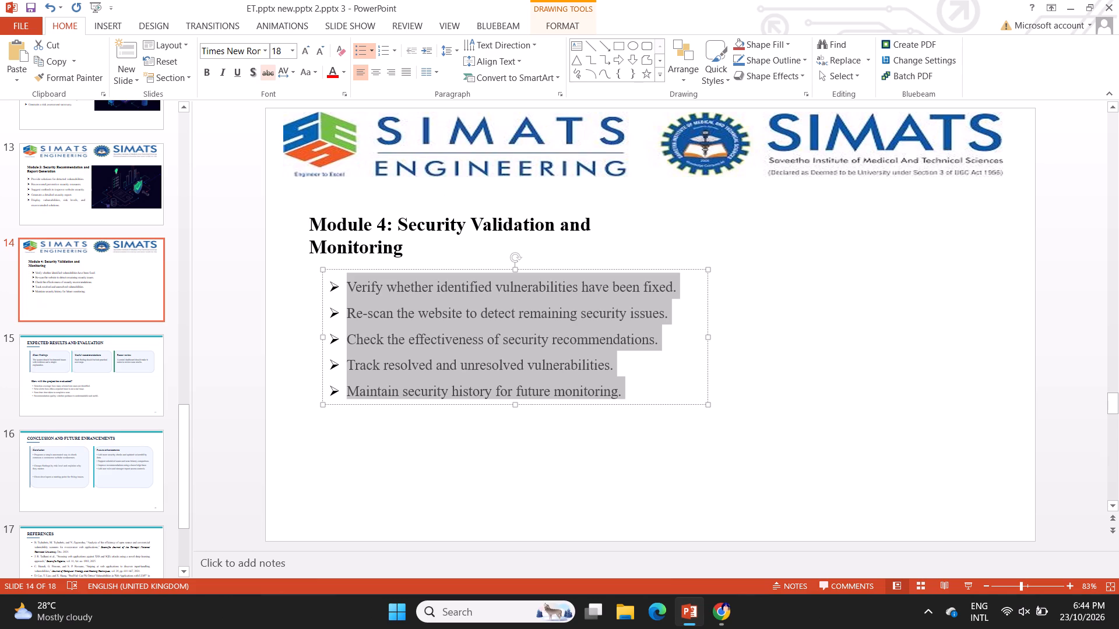
Nudge the Module 4 heading slightly left and down on slide 14.
left_click_drag(451, 266, 445, 269)
Check the bullet formatting on the Module 3 slide and set the five Module 4 points to the matching font size 20.
left_click(121, 188)
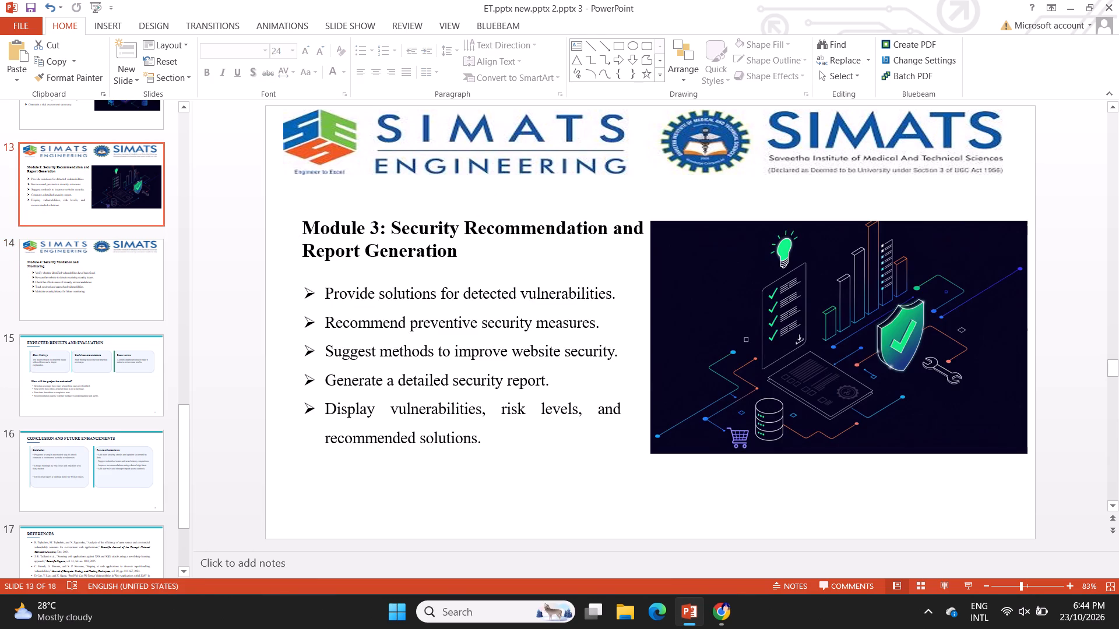
left_click(567, 395)
key("ctrl+a")
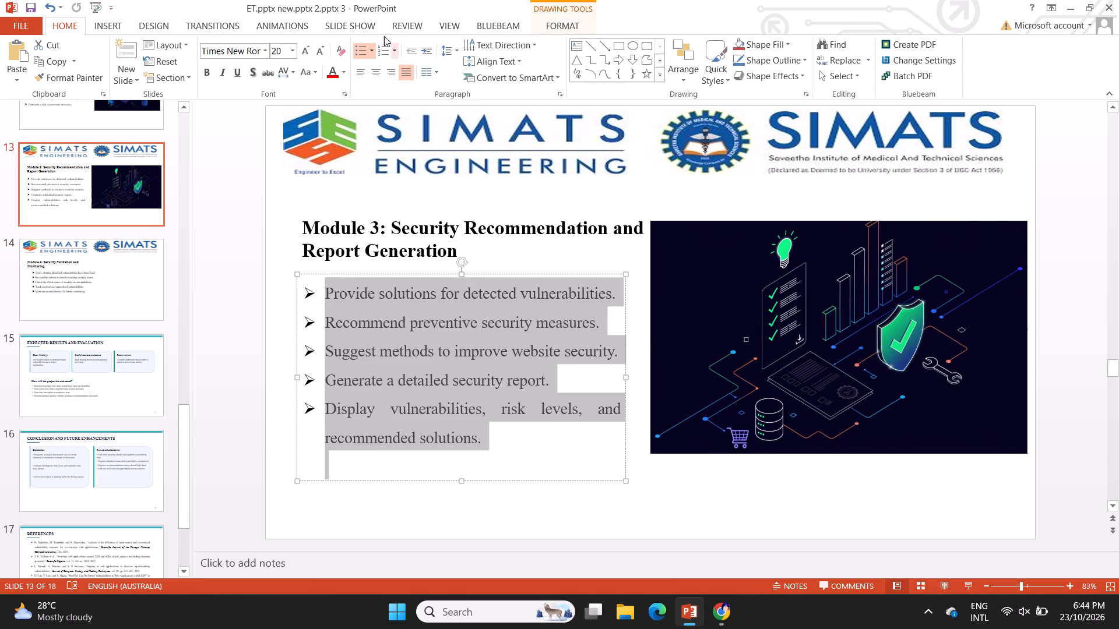
left_click(448, 43)
left_click(448, 43)
left_click(82, 302)
left_click(431, 362)
key("ctrl+a")
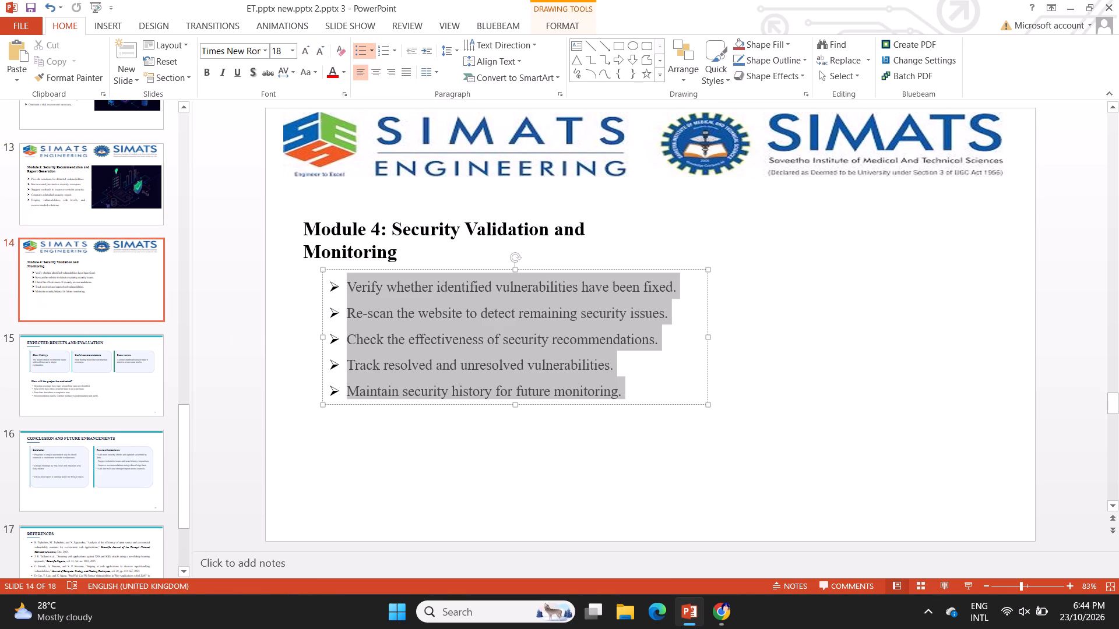
left_click(304, 56)
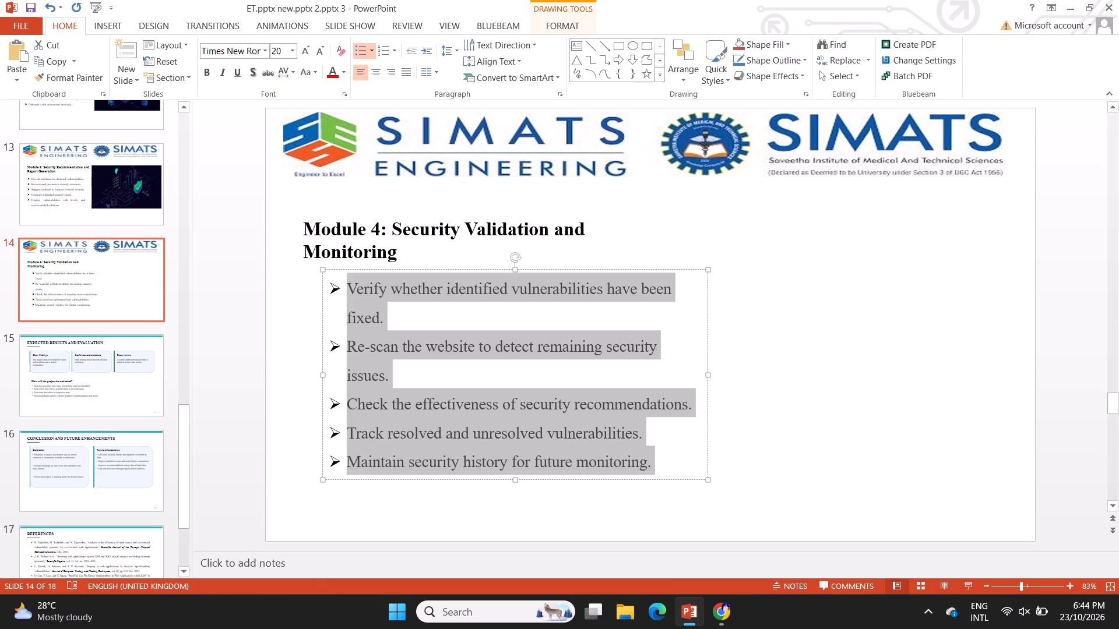
Narrow the Module 4 points' text box from its right edge so the longer points wrap earlier.
left_click_drag(708, 376, 641, 376)
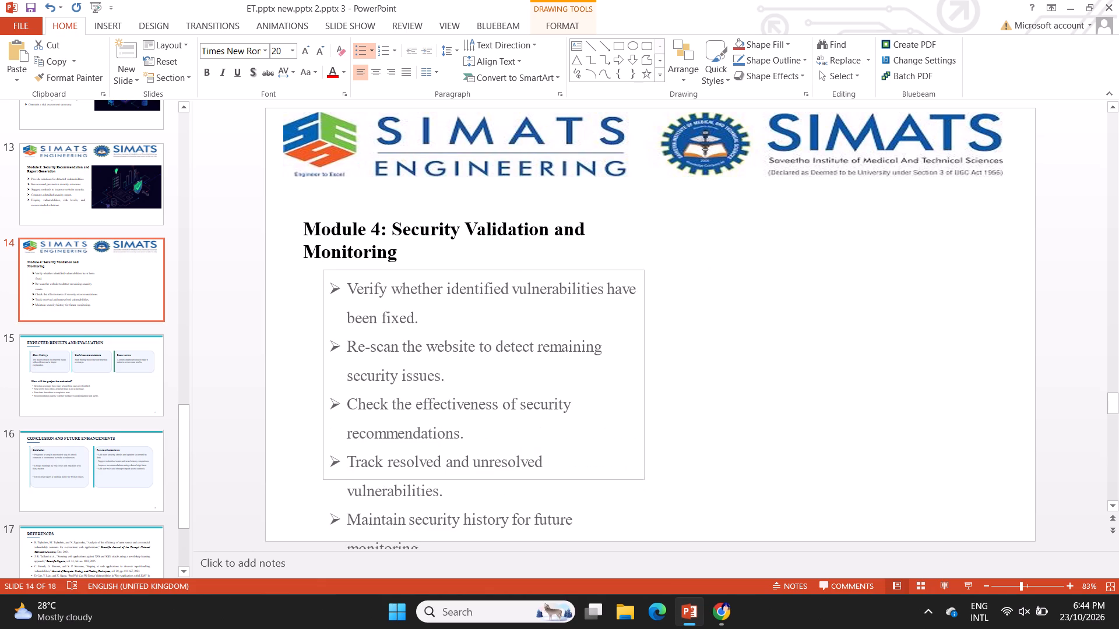
left_click_drag(641, 376, 658, 376)
Justify all five Module 4 points on slide 14.
left_click(478, 328)
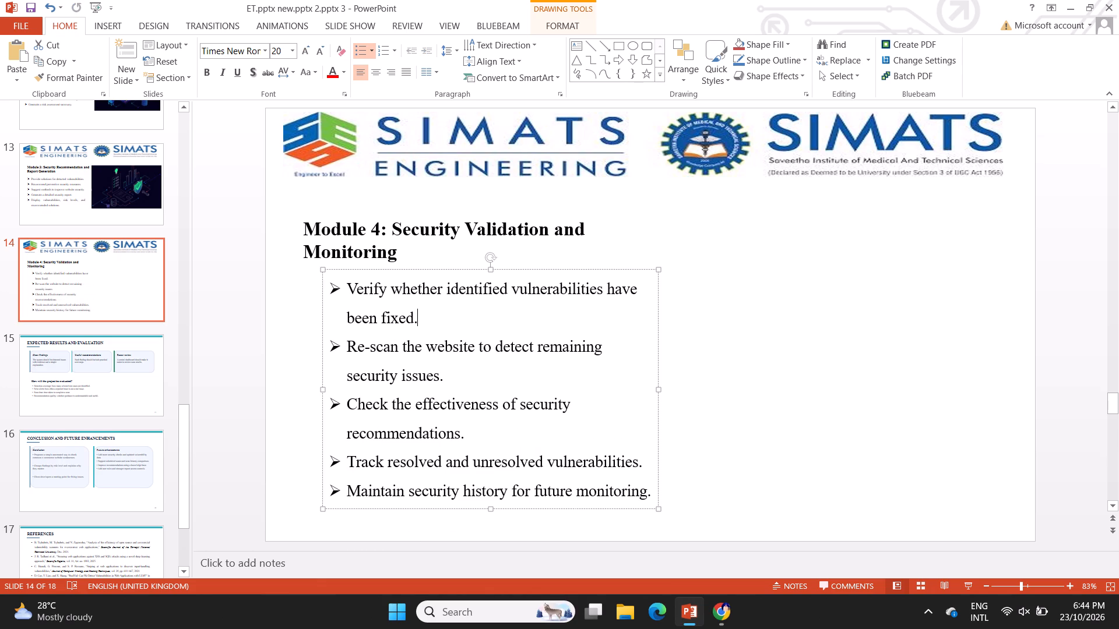
key("ctrl+a")
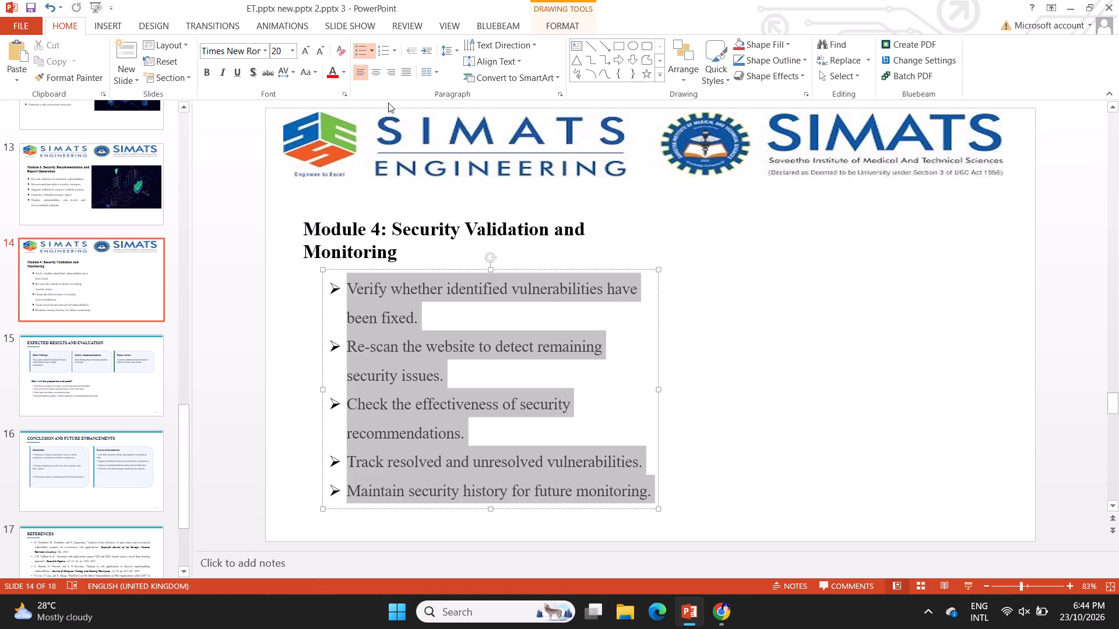
left_click(409, 76)
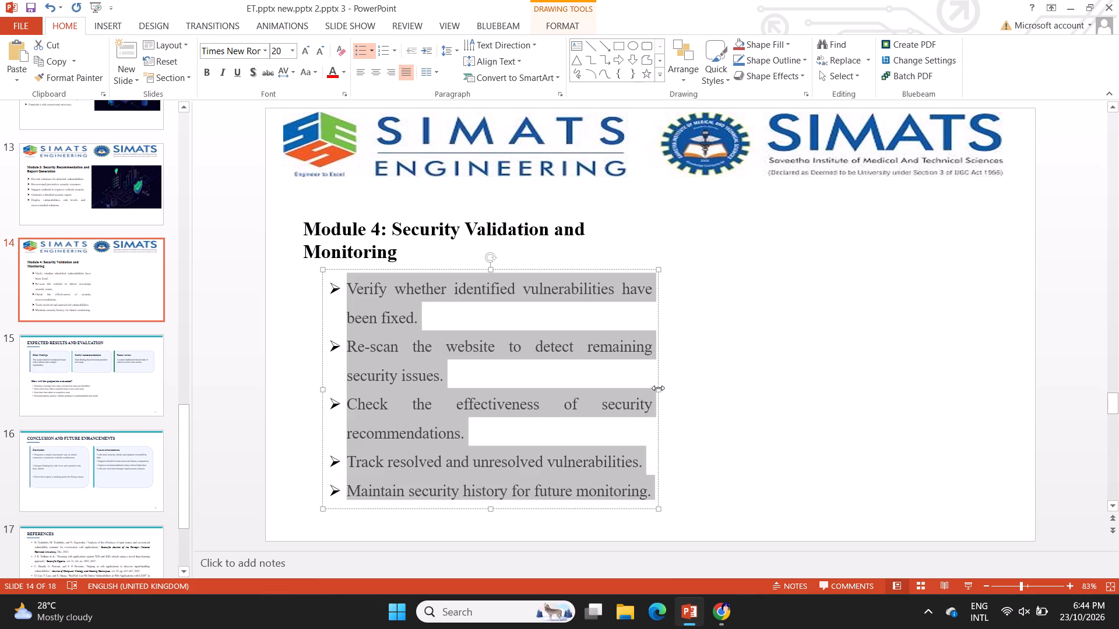
Narrow the points' text box a little further and shift it left to line up under the Module 4 heading.
left_click_drag(658, 388, 635, 390)
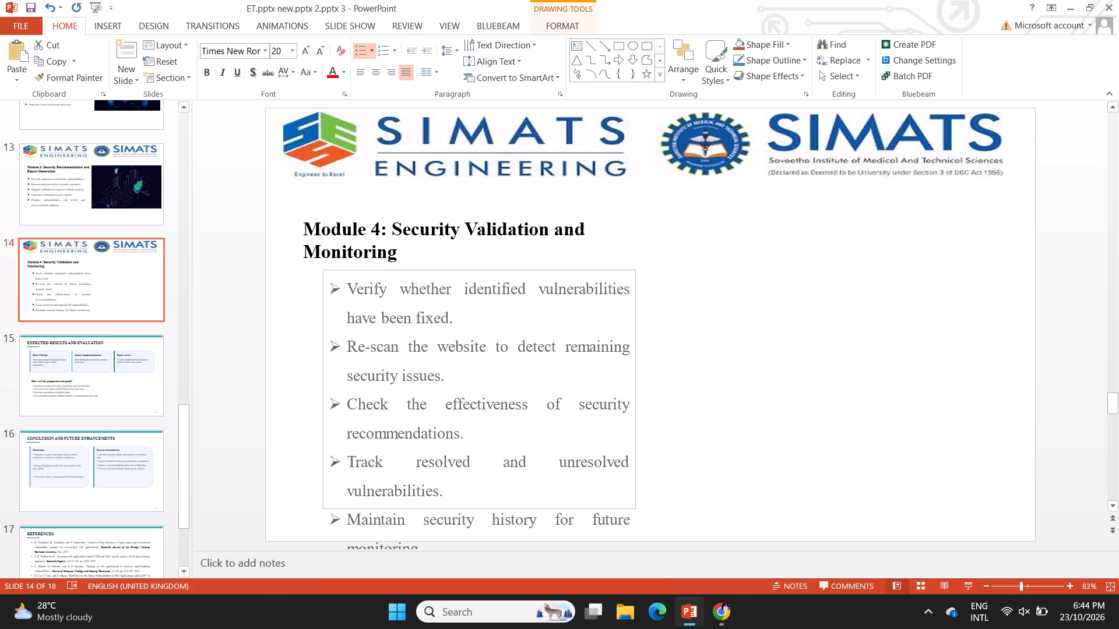
left_click_drag(635, 390, 579, 391)
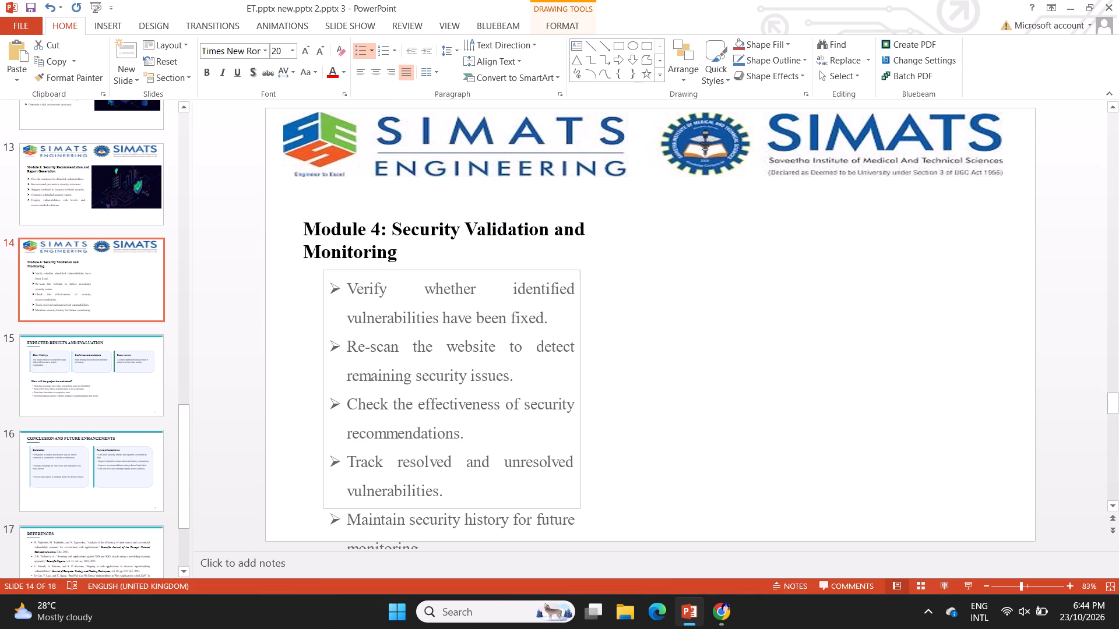
left_click_drag(579, 391, 634, 386)
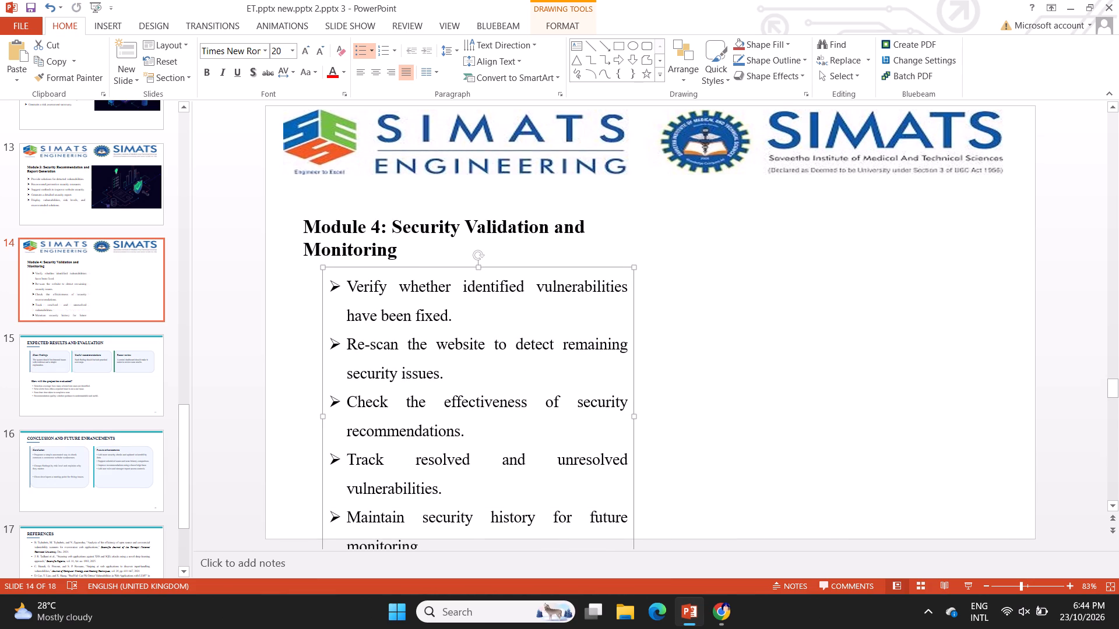
left_click_drag(512, 266, 498, 273)
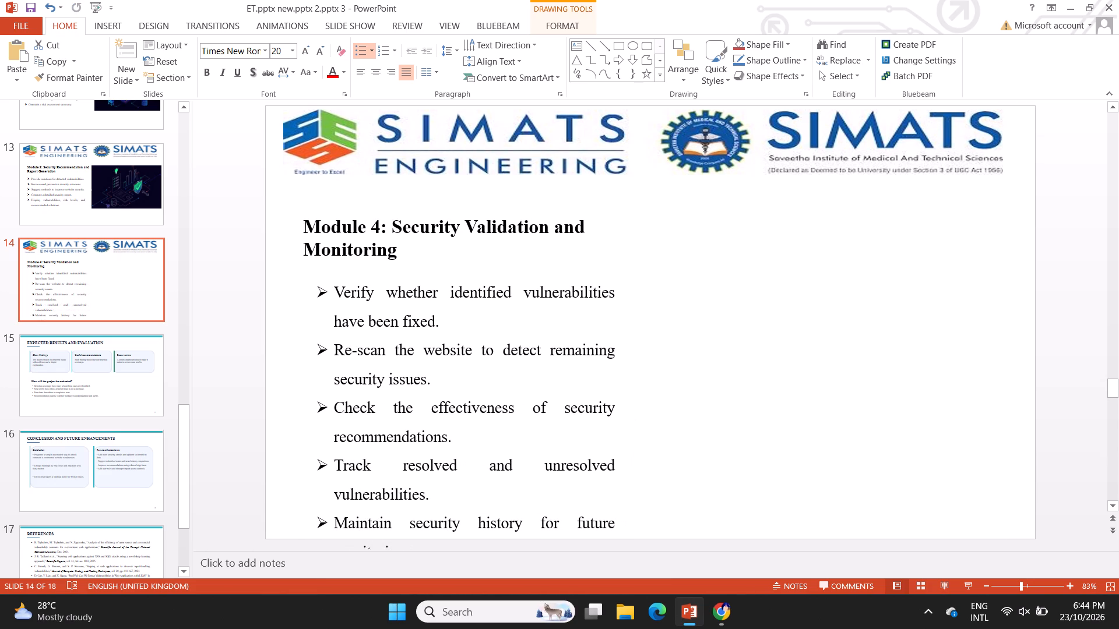
left_click_drag(498, 273, 491, 271)
Apply a line spacing setting to all five Module 4 points on slide 14.
left_click(469, 324)
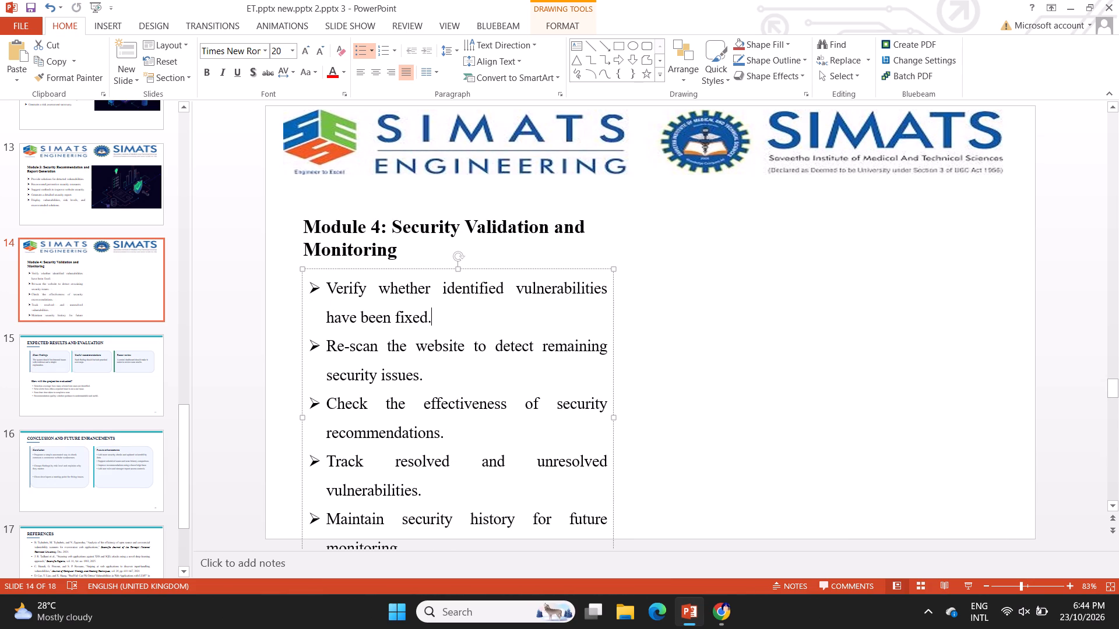
key("ctrl+a")
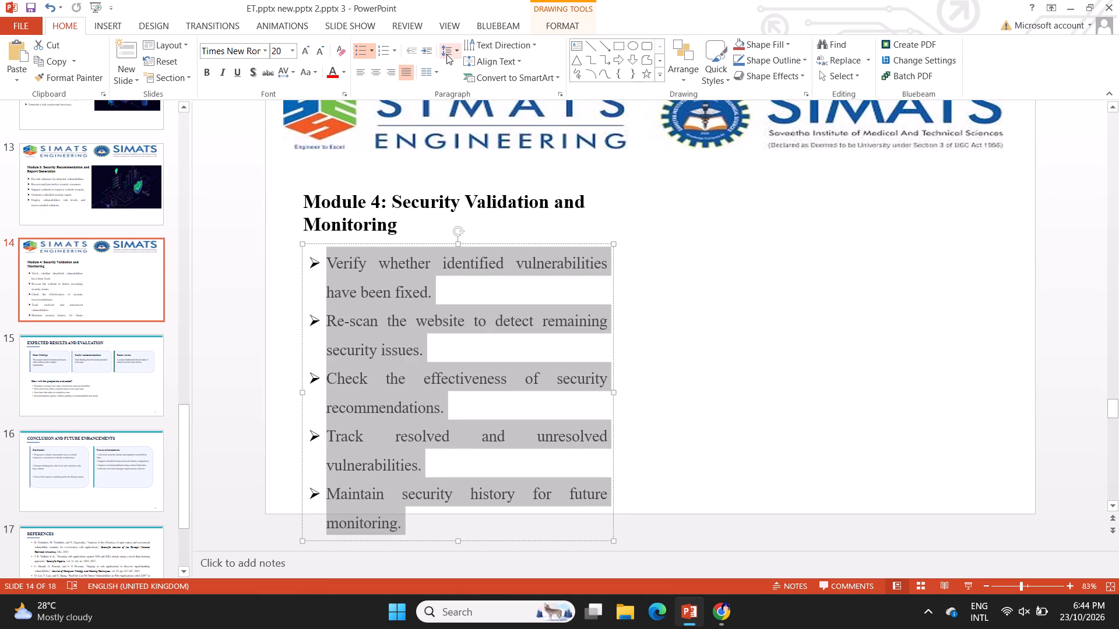
left_click(446, 54)
left_click(455, 84)
Widen the Module 4 points' text box until only the first point wraps, and reposition it slightly below and indented from the heading.
left_click_drag(613, 394, 636, 390)
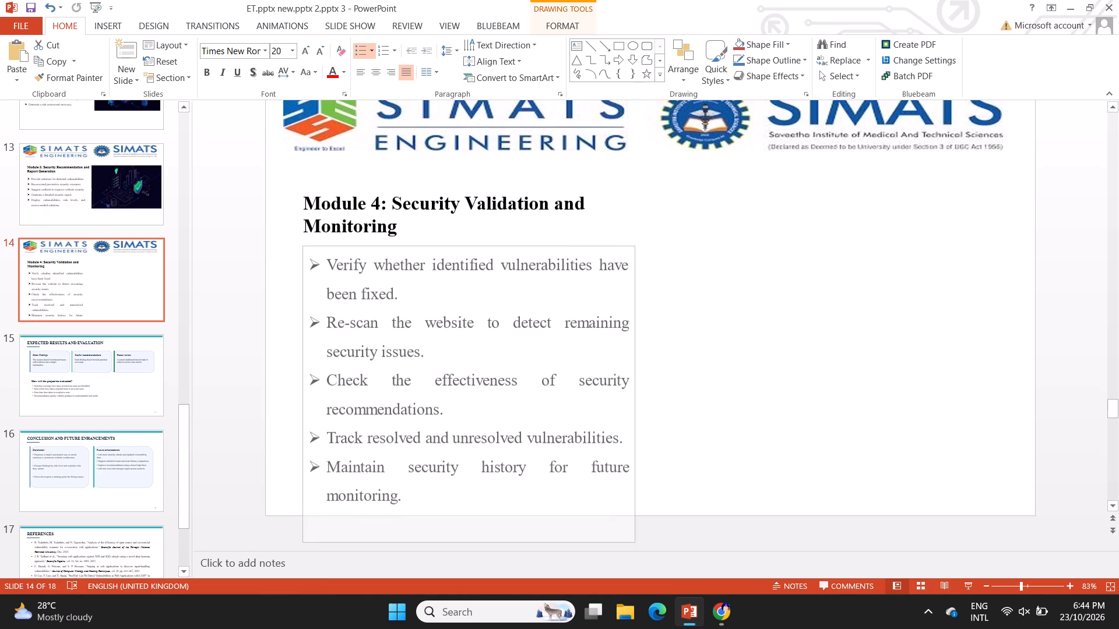
left_click_drag(636, 390, 643, 390)
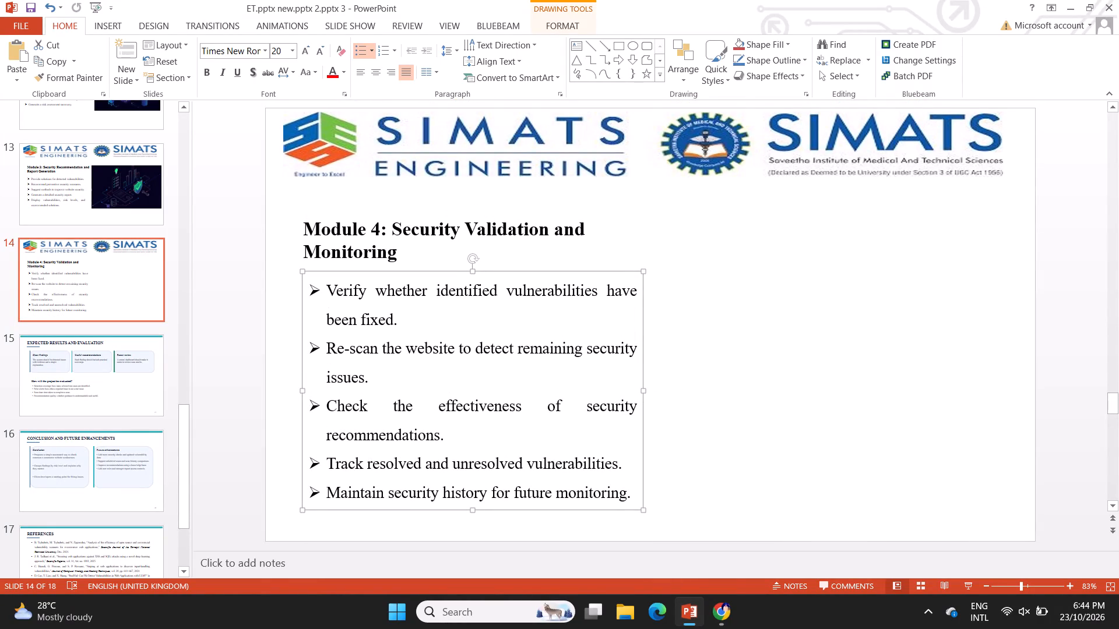
left_click_drag(488, 271, 505, 267)
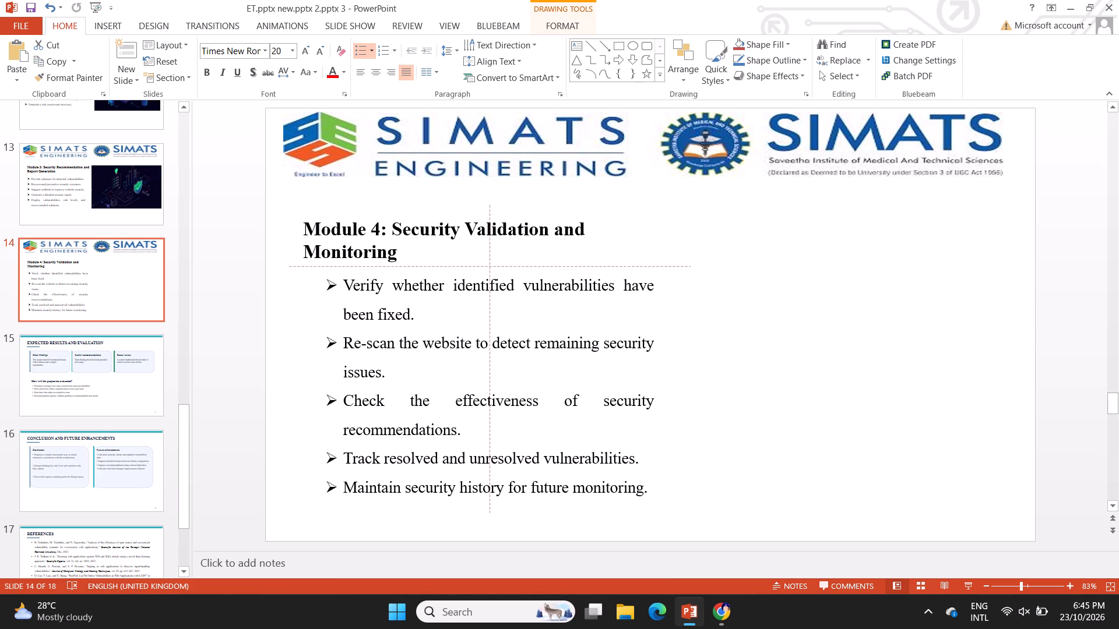
left_click_drag(505, 267, 505, 267)
left_click_drag(662, 386, 685, 386)
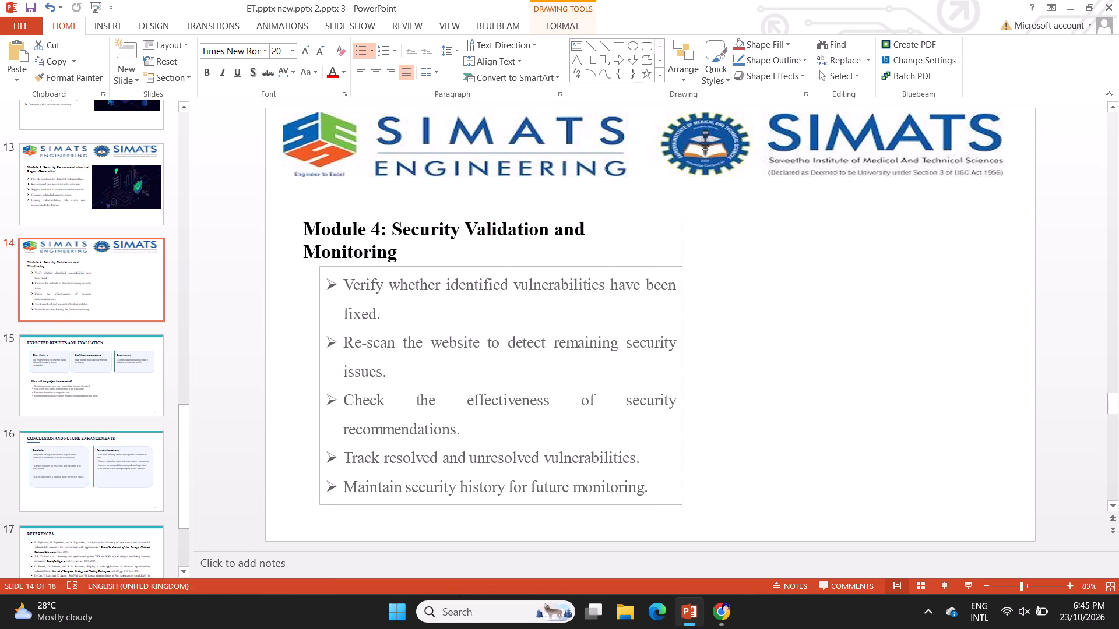
left_click_drag(685, 386, 716, 386)
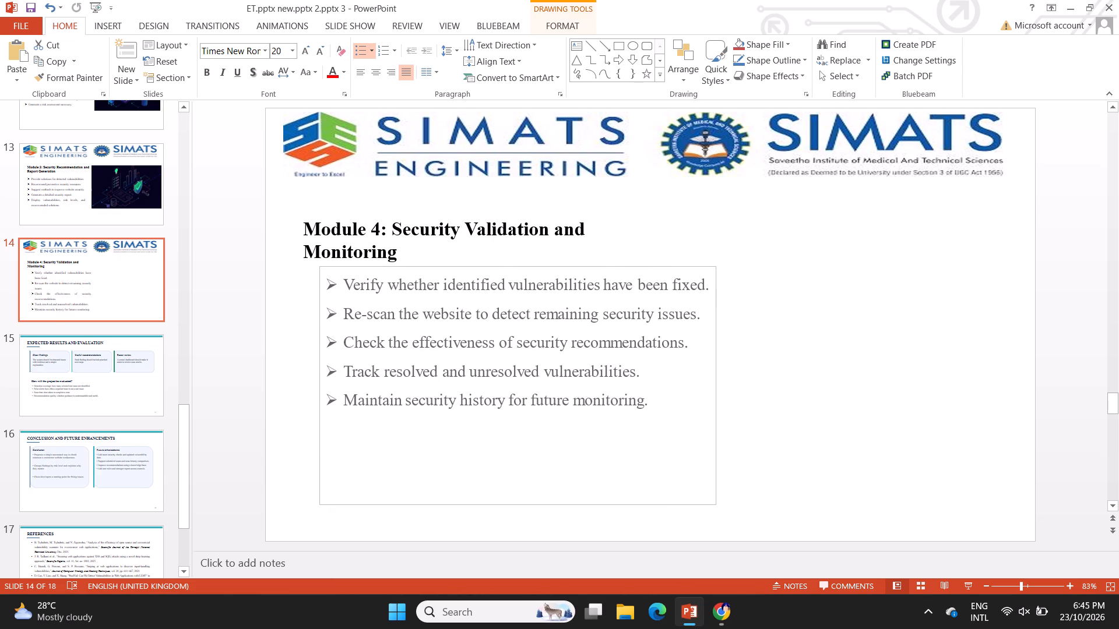
left_click_drag(716, 386, 706, 385)
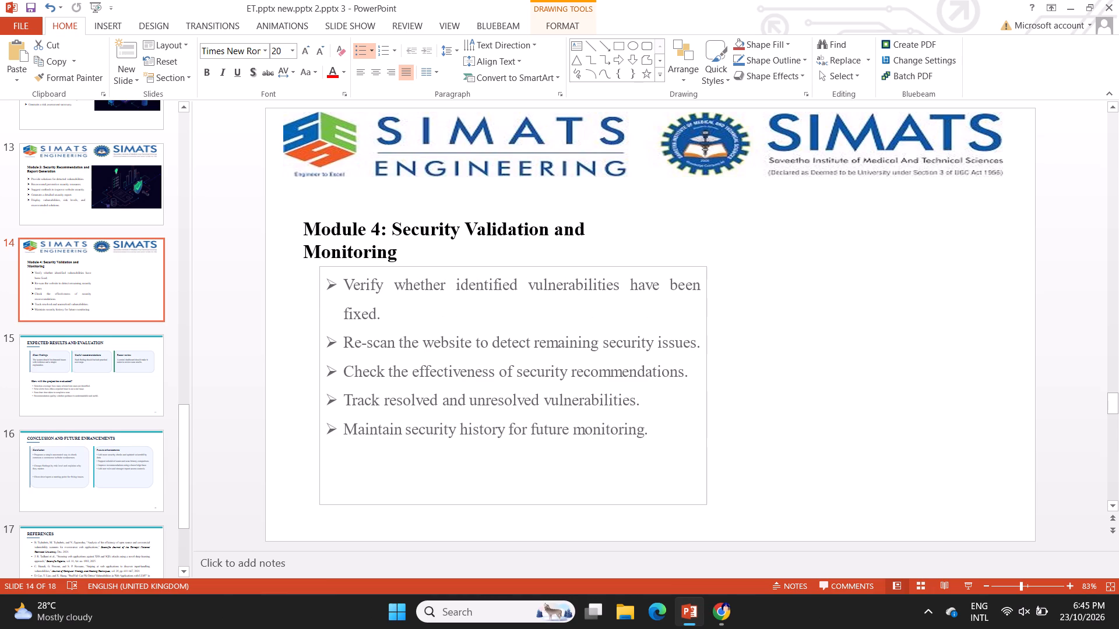
left_click_drag(706, 385, 706, 384)
left_click(774, 429)
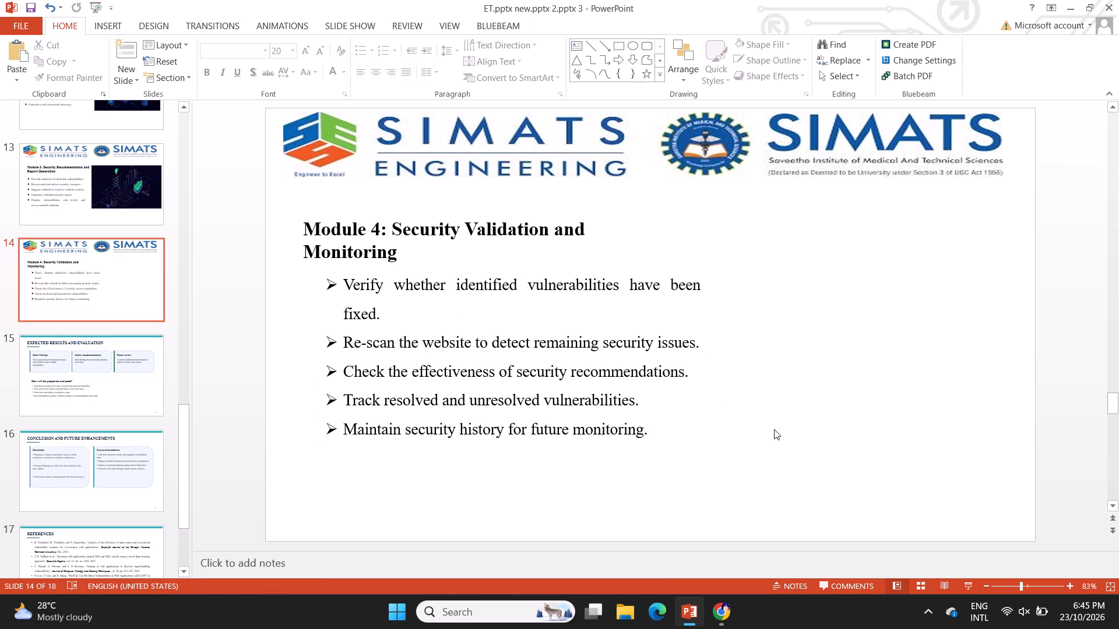
left_click(562, 279)
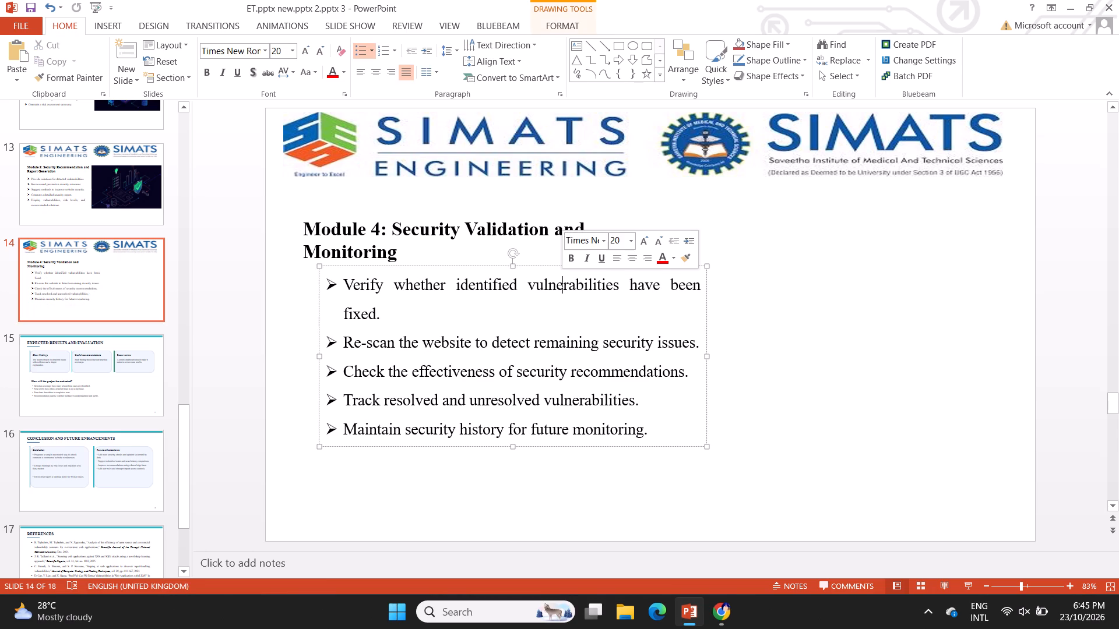
left_click_drag(547, 266, 540, 278)
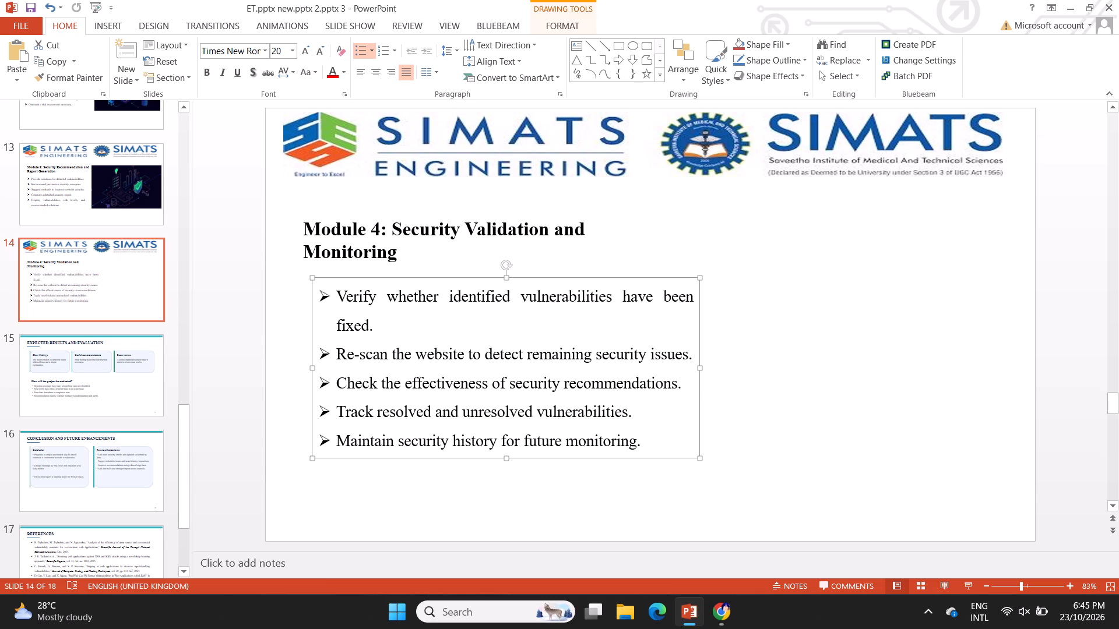
Move the point "Verify whether identified vulnerabilities have been fixed." to the end of the Module 4 list, leaving no empty bullet.
left_click_drag(393, 330, 339, 301)
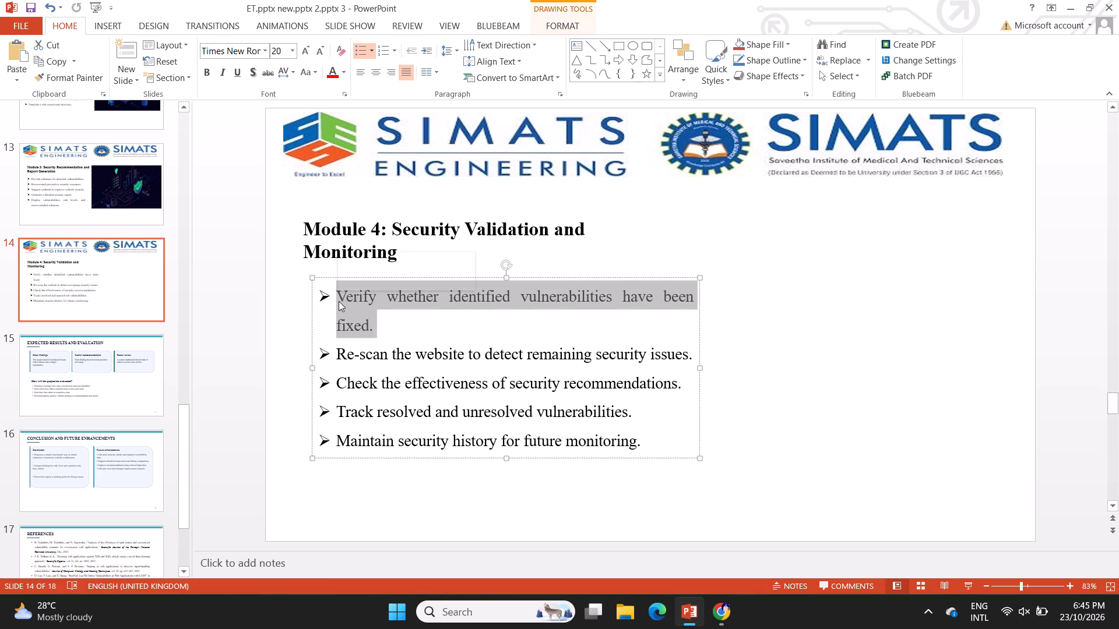
key("ctrl+x")
left_click(656, 391)
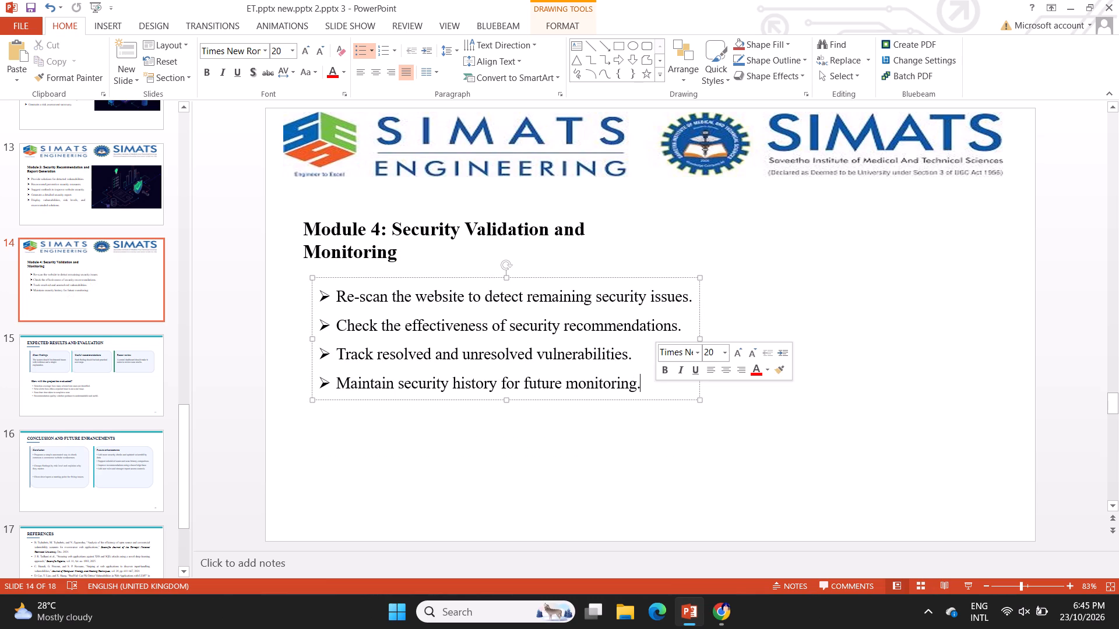
key("Return")
key("ctrl+v")
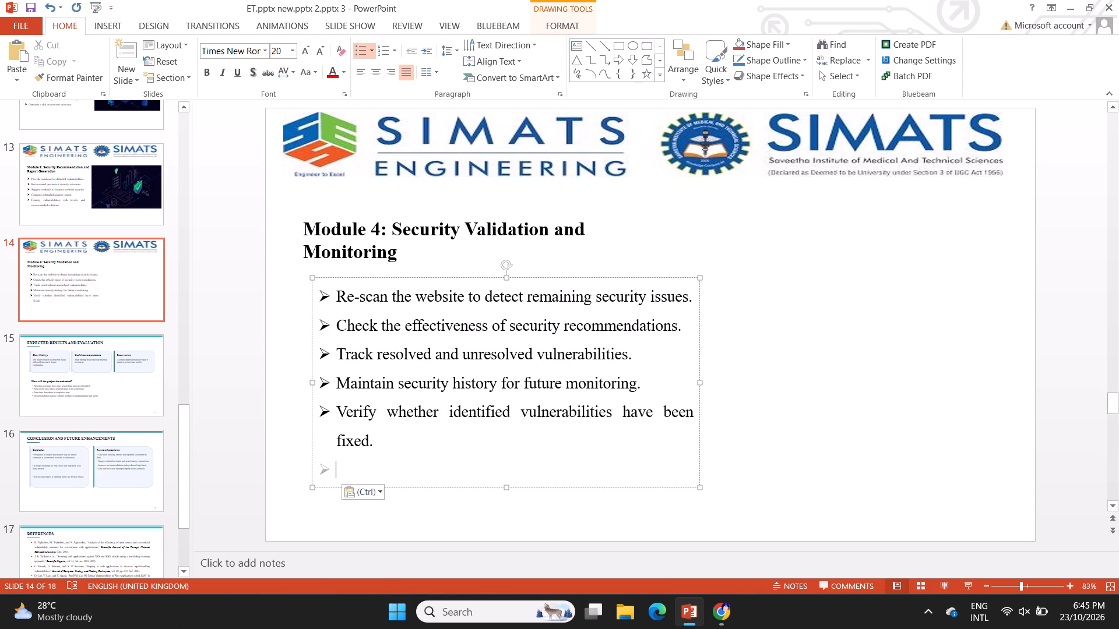
key("BackSpace")
key("BackSpace")
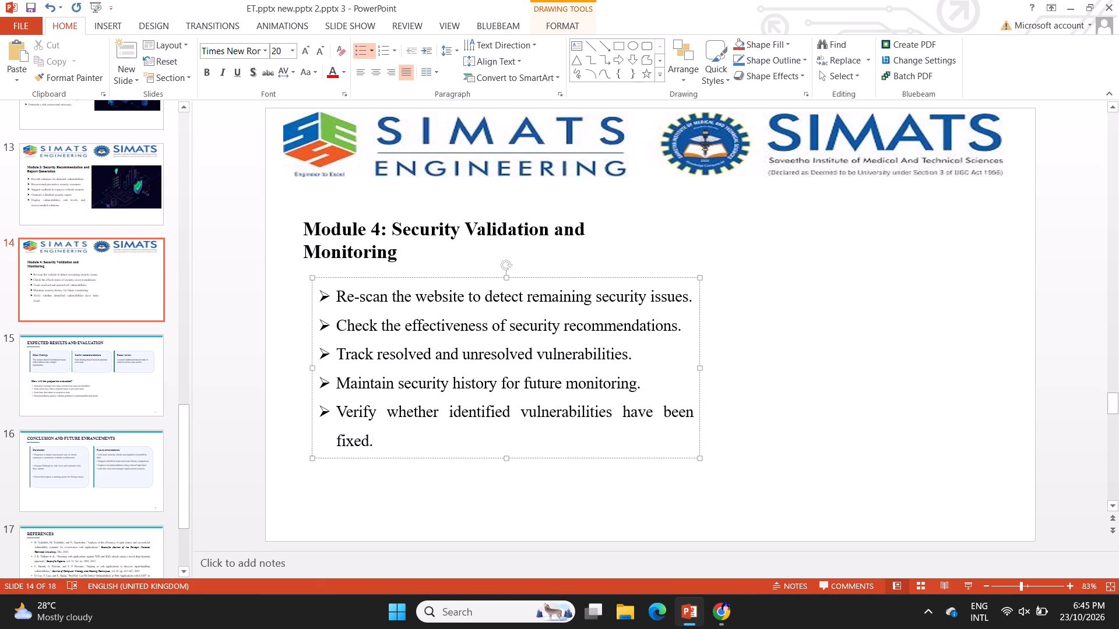
left_click(726, 336)
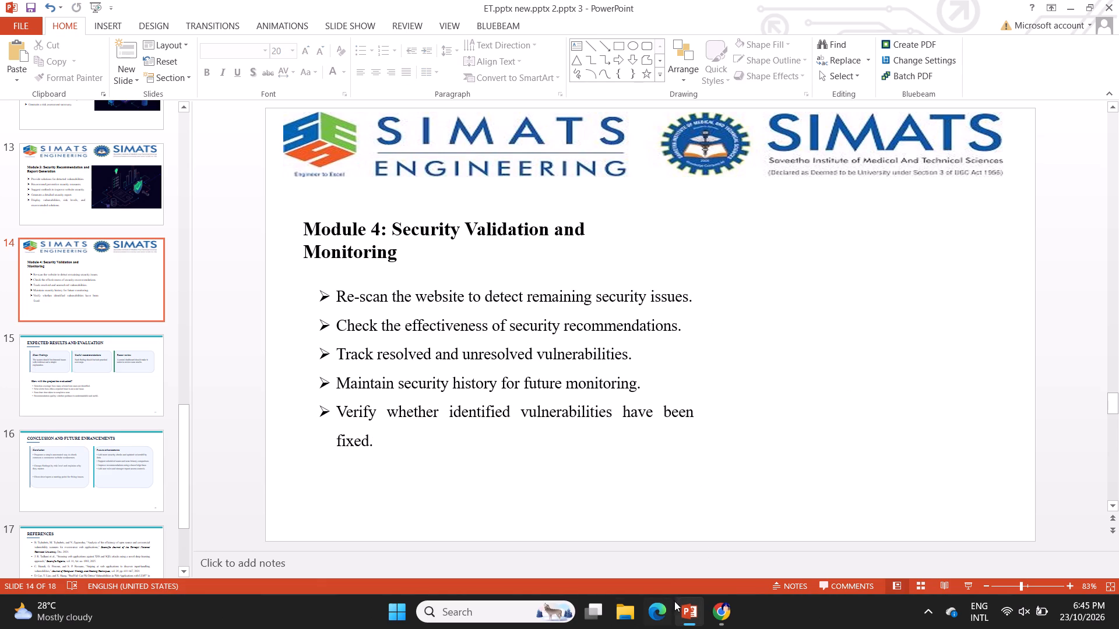
left_click(713, 610)
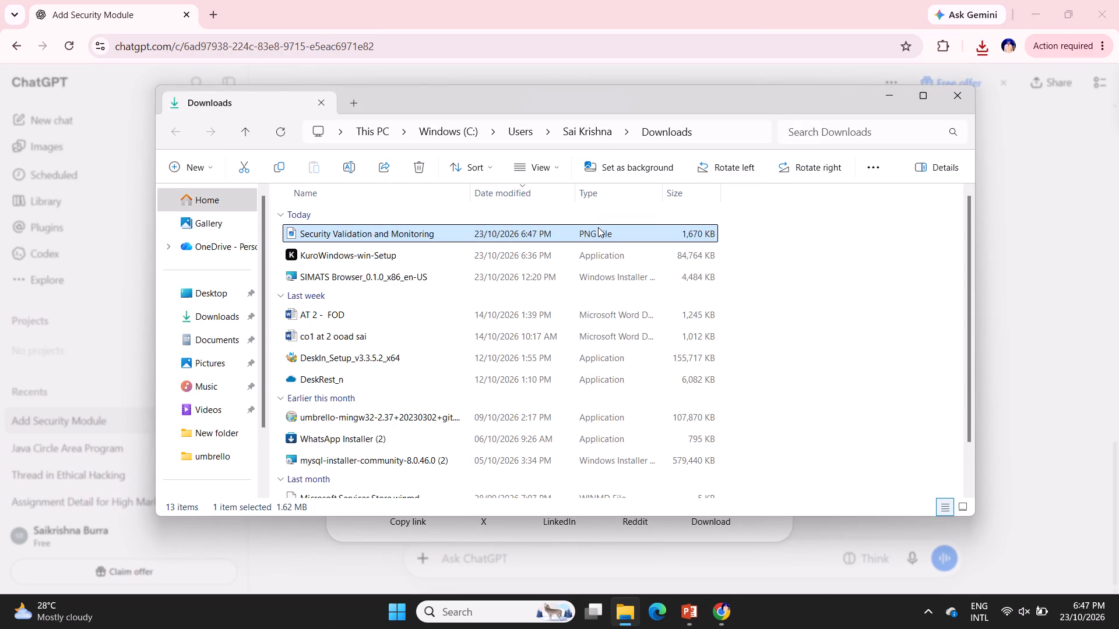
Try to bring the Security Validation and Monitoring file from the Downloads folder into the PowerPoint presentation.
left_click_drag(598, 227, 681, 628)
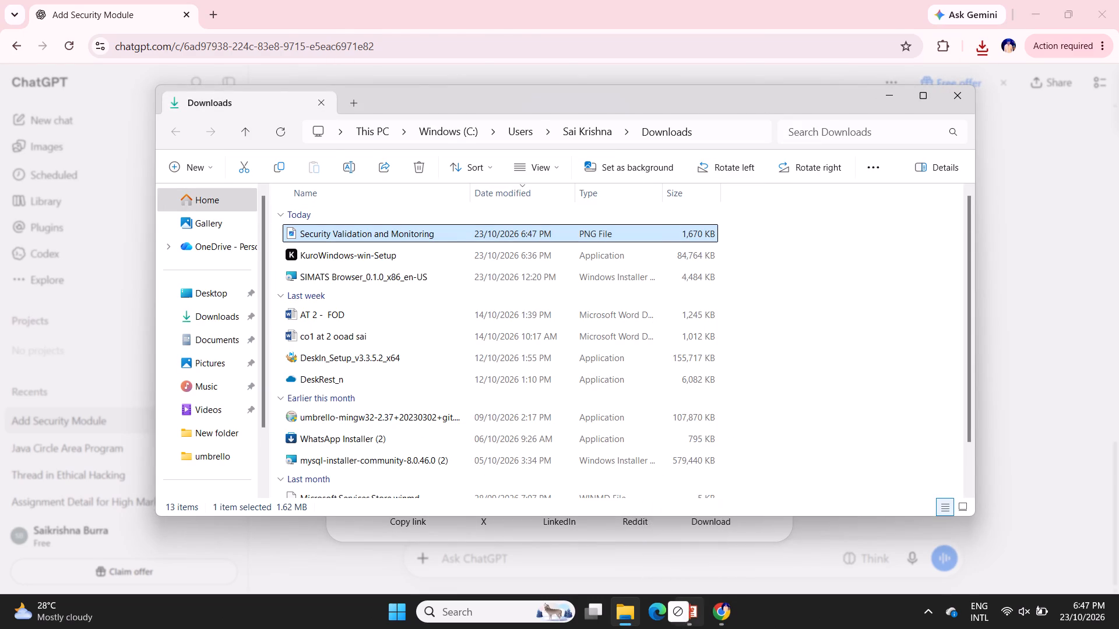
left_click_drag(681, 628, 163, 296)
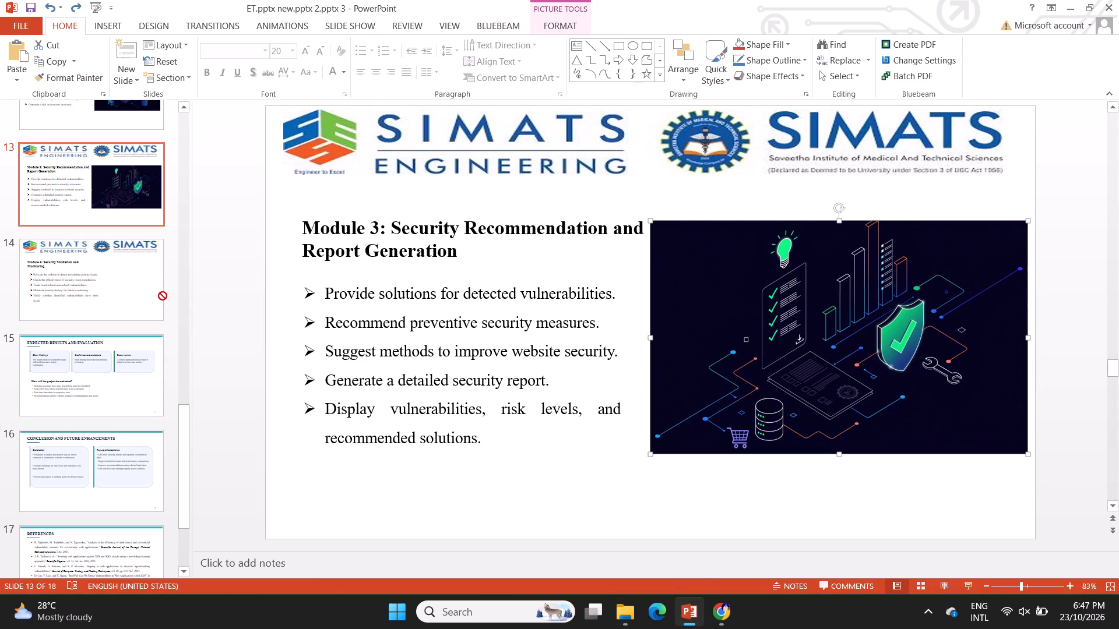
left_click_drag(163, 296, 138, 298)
Insert the Security Validation and Monitoring image from Chrome's recent downloads onto the Module 4 slide in PowerPoint.
left_click(138, 298)
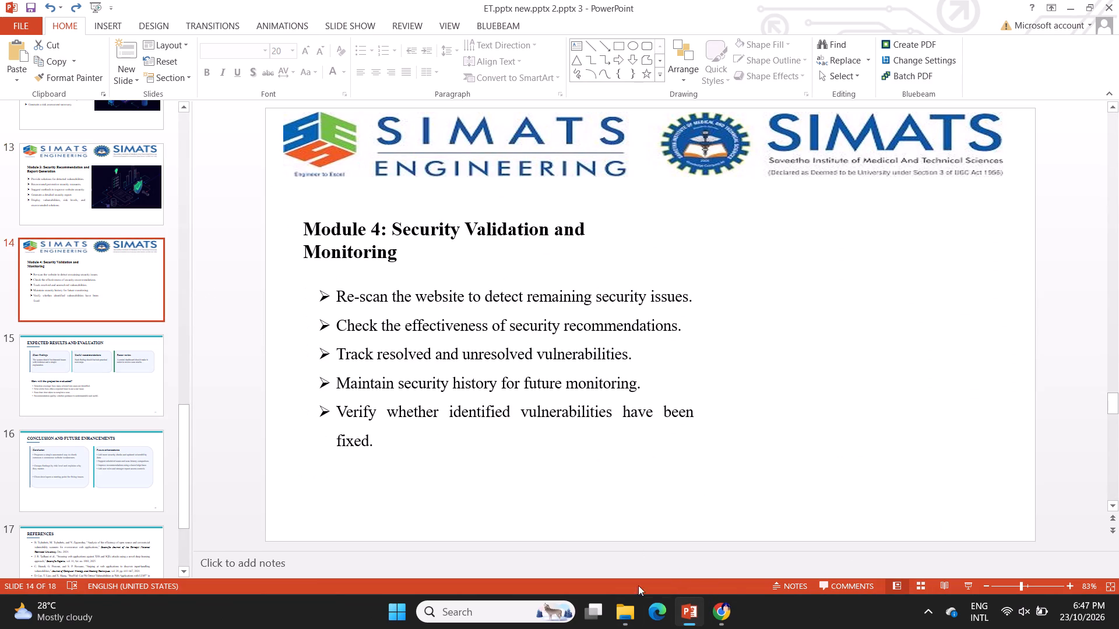
left_click(719, 603)
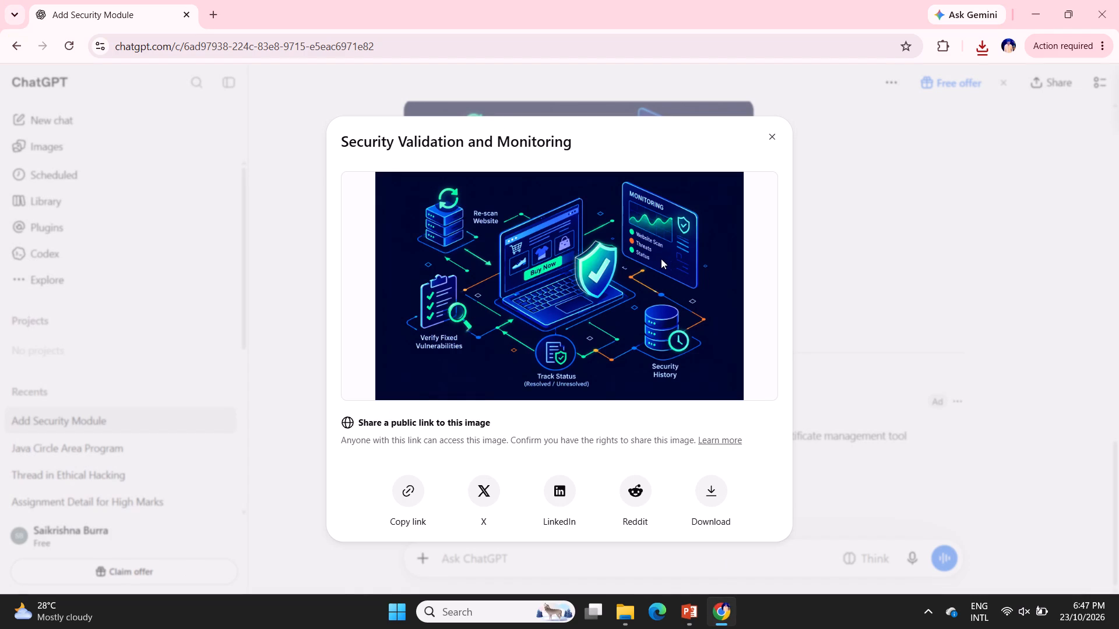
left_click(980, 47)
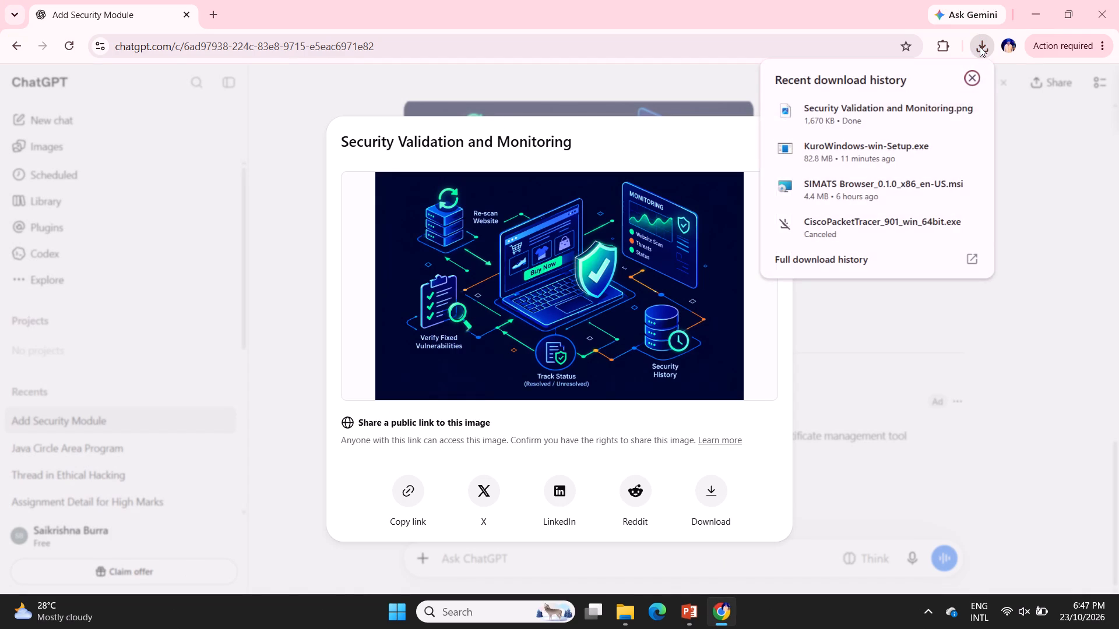
left_click_drag(865, 108, 699, 544)
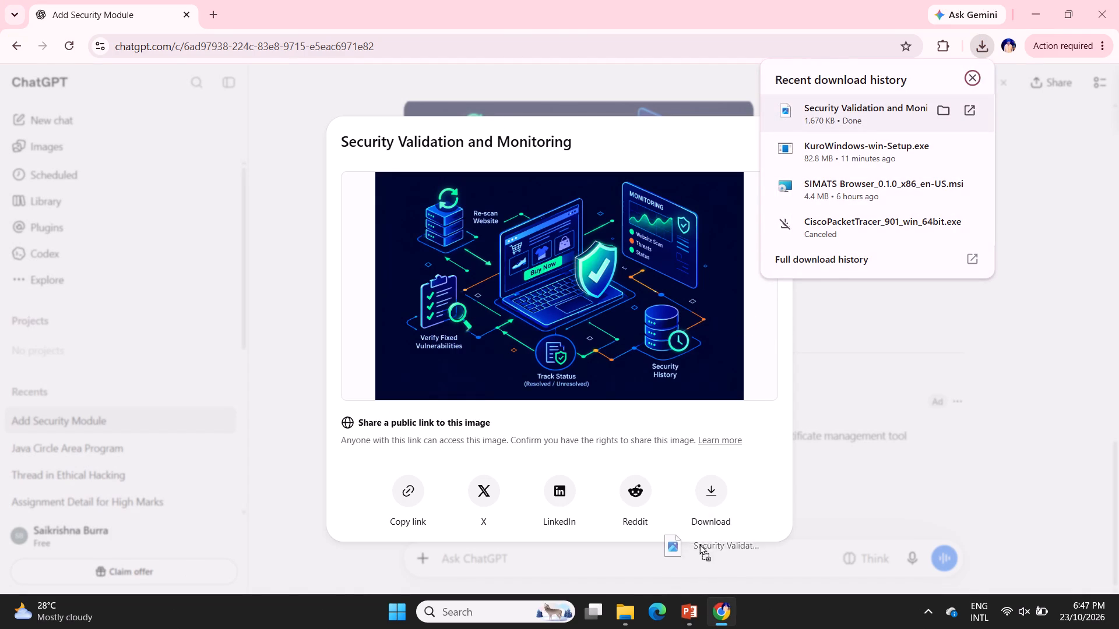
left_click_drag(699, 544, 838, 318)
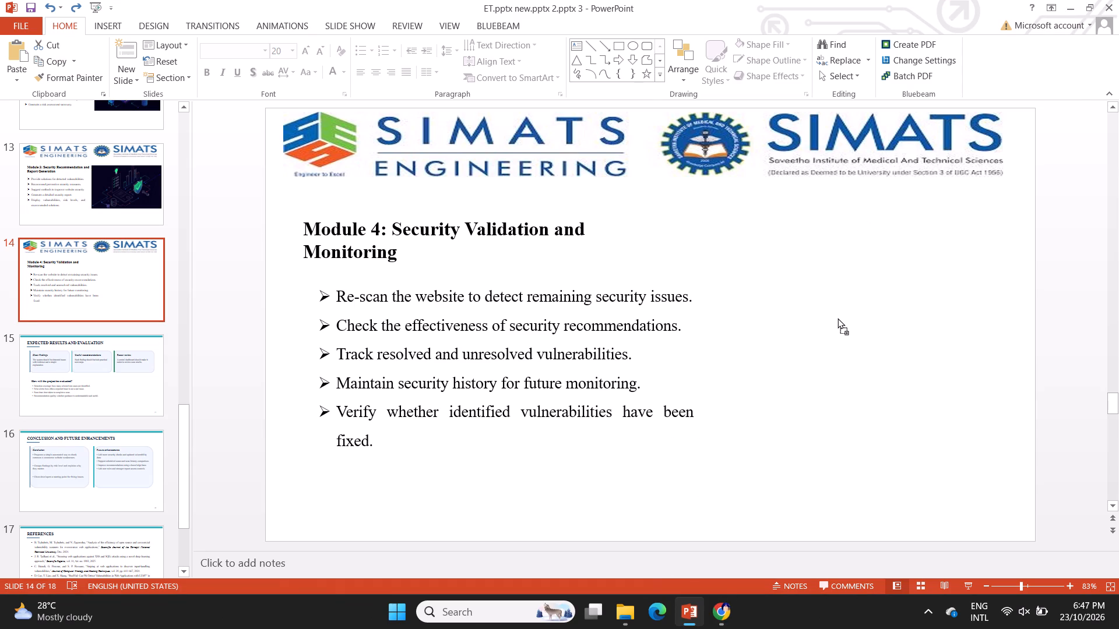
left_click_drag(838, 318, 838, 318)
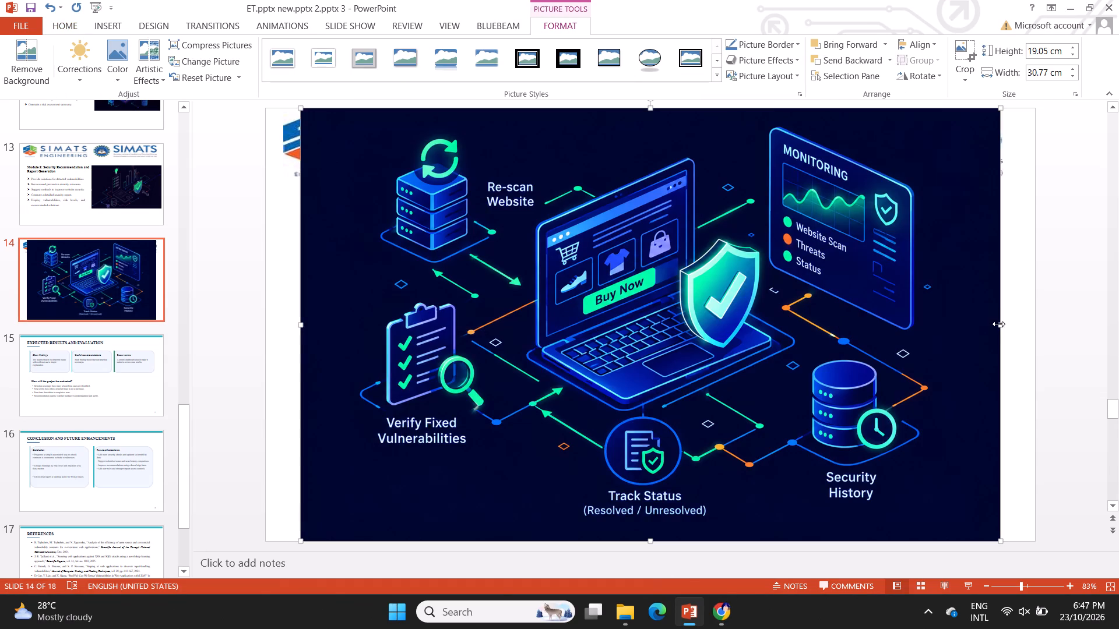
Shrink the inserted Module 4 image to about 9.6 cm high and 15.8 cm wide.
left_click_drag(998, 324, 727, 340)
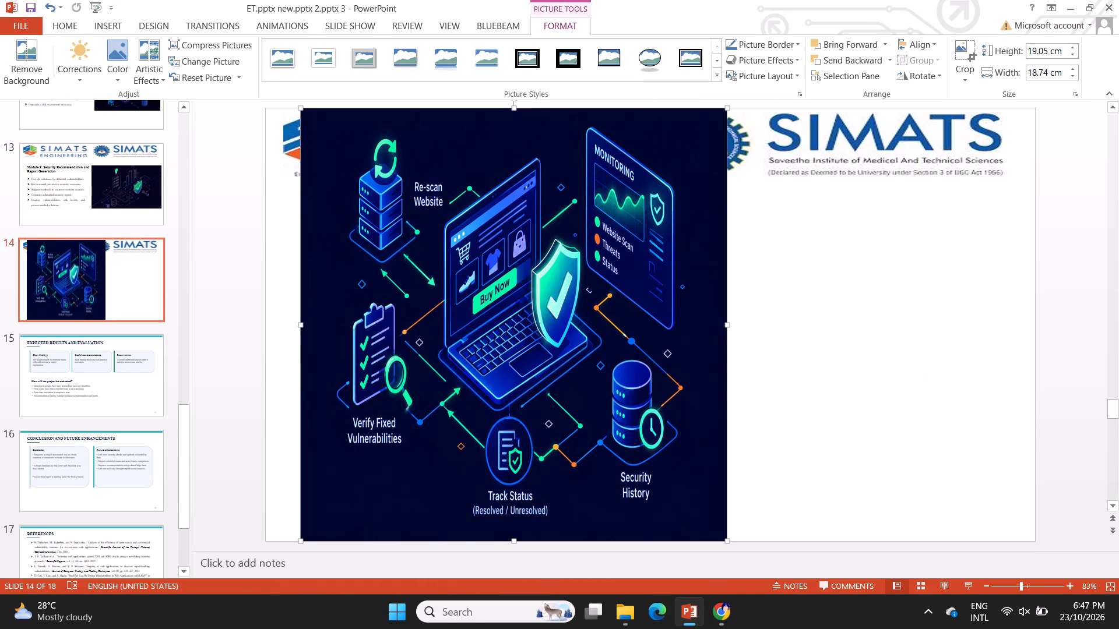
left_click_drag(513, 544, 592, 556)
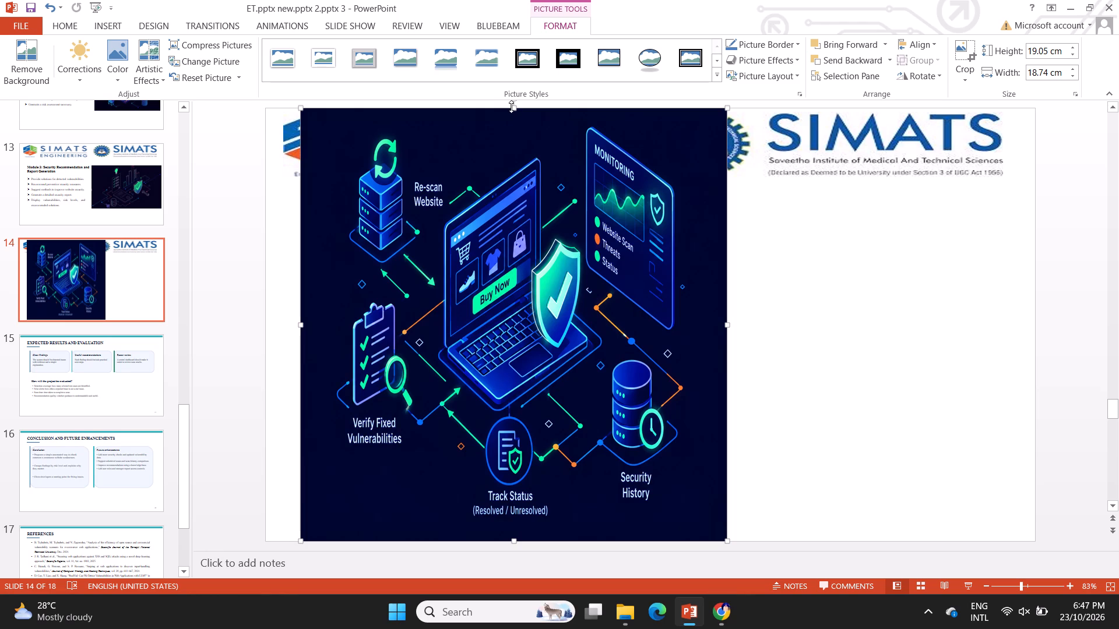
left_click_drag(515, 109, 492, 295)
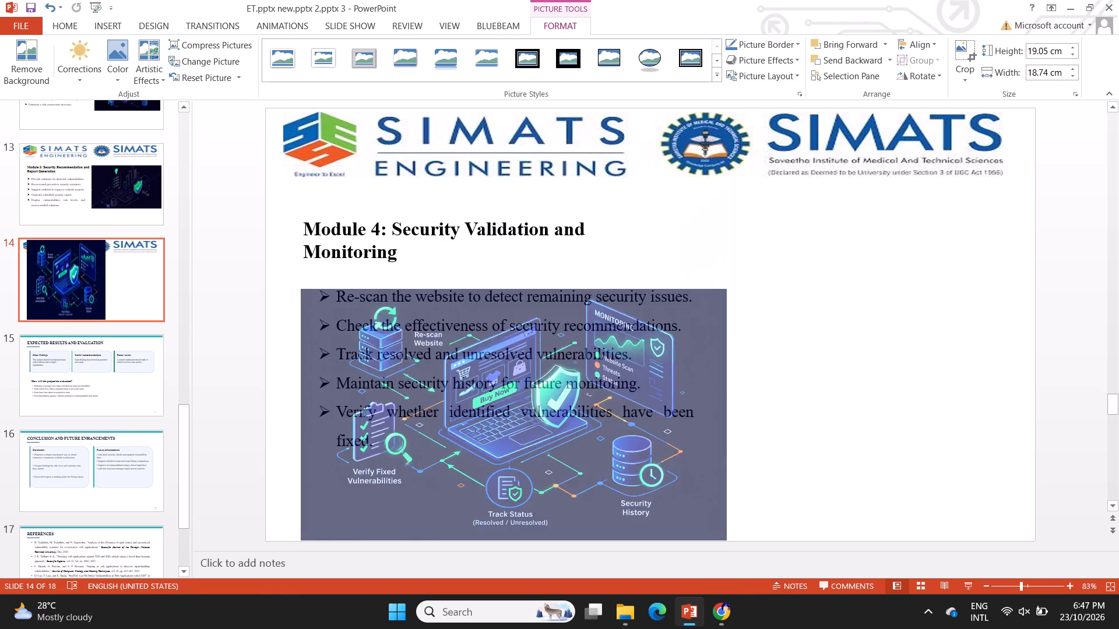
left_click_drag(492, 295, 518, 290)
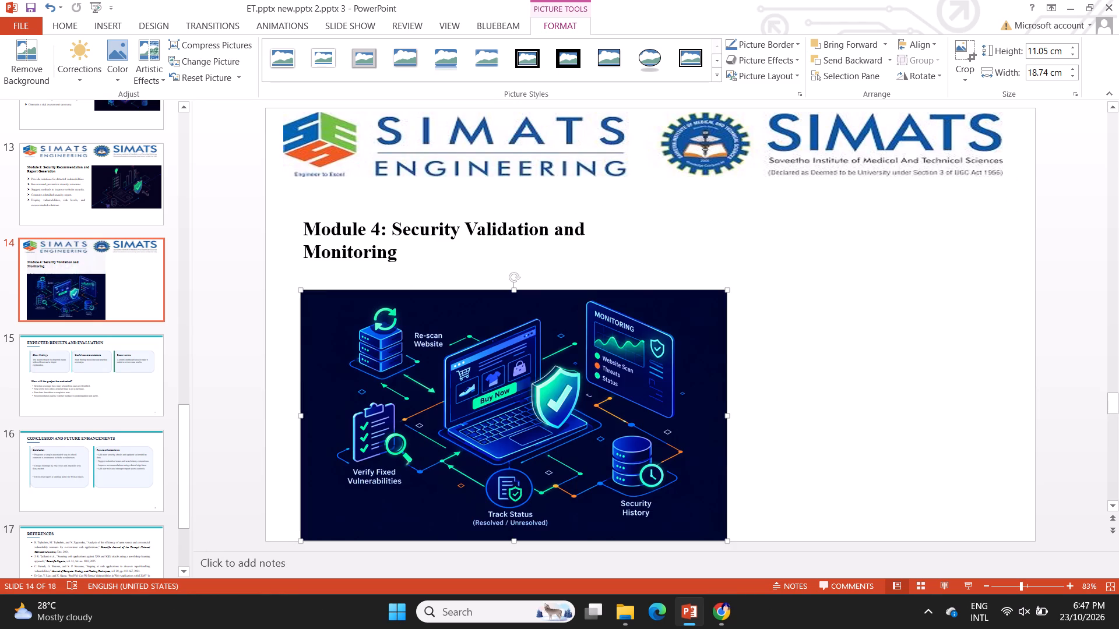
left_click_drag(515, 540, 525, 511)
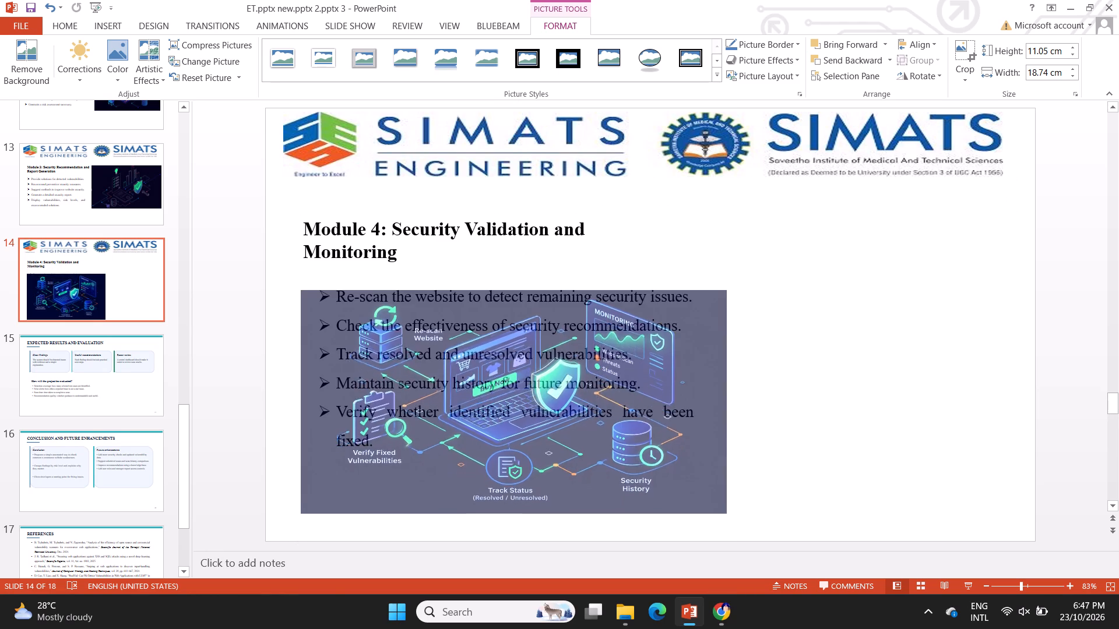
left_click_drag(525, 511, 529, 508)
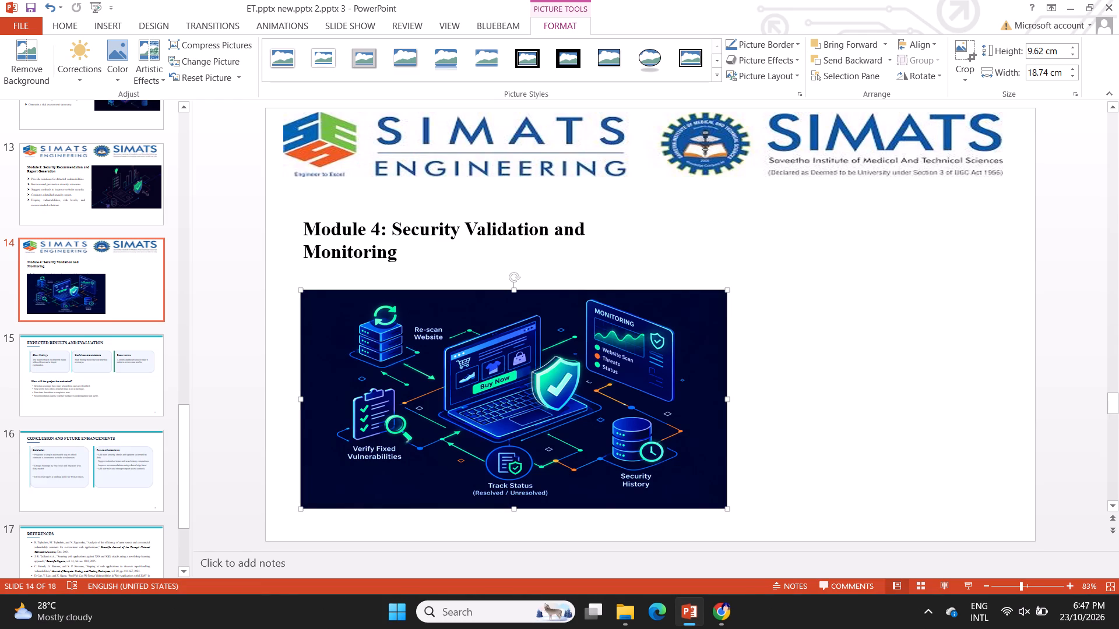
left_click_drag(299, 400, 368, 388)
Place the image to the right of the Module 4 points and narrow it to about 13.6 cm, clear of the text.
left_click_drag(503, 380, 817, 341)
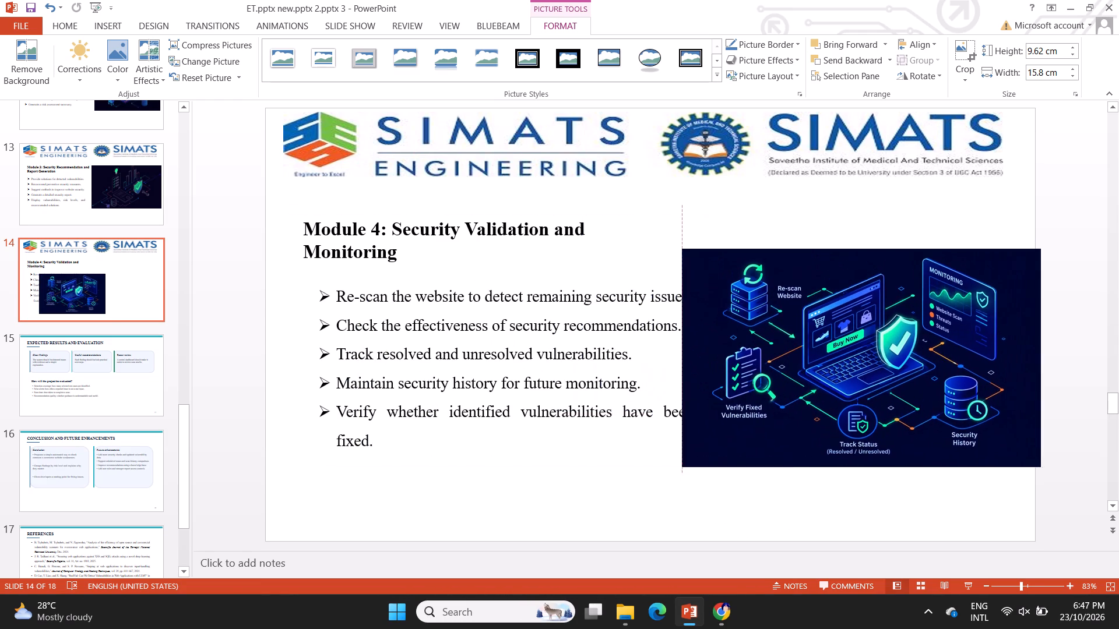
left_click_drag(817, 341, 793, 322)
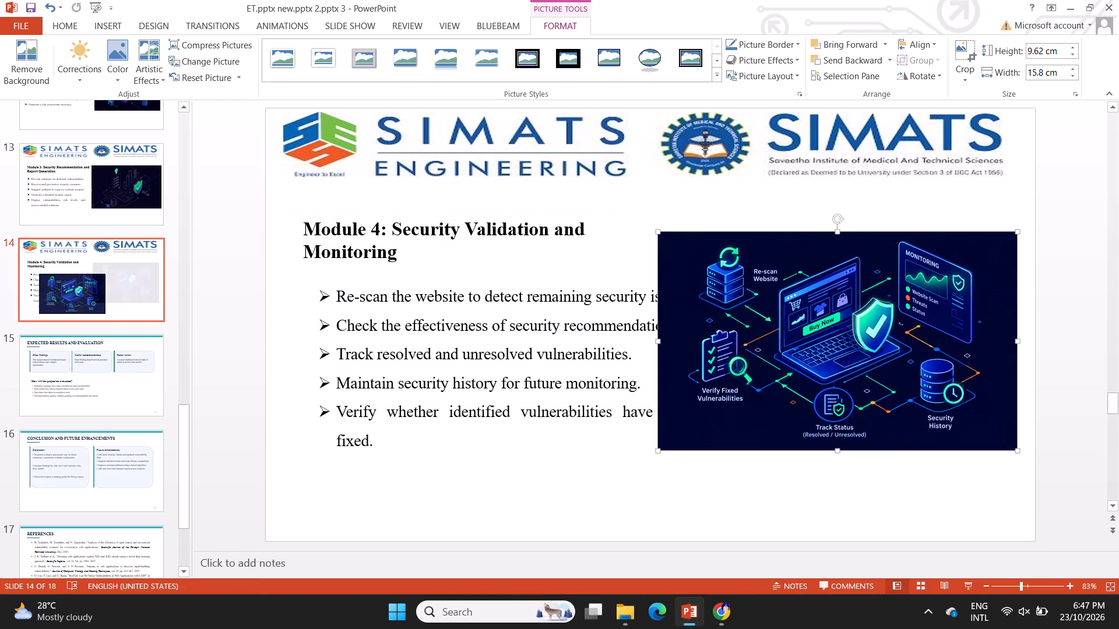
left_click_drag(658, 343, 701, 334)
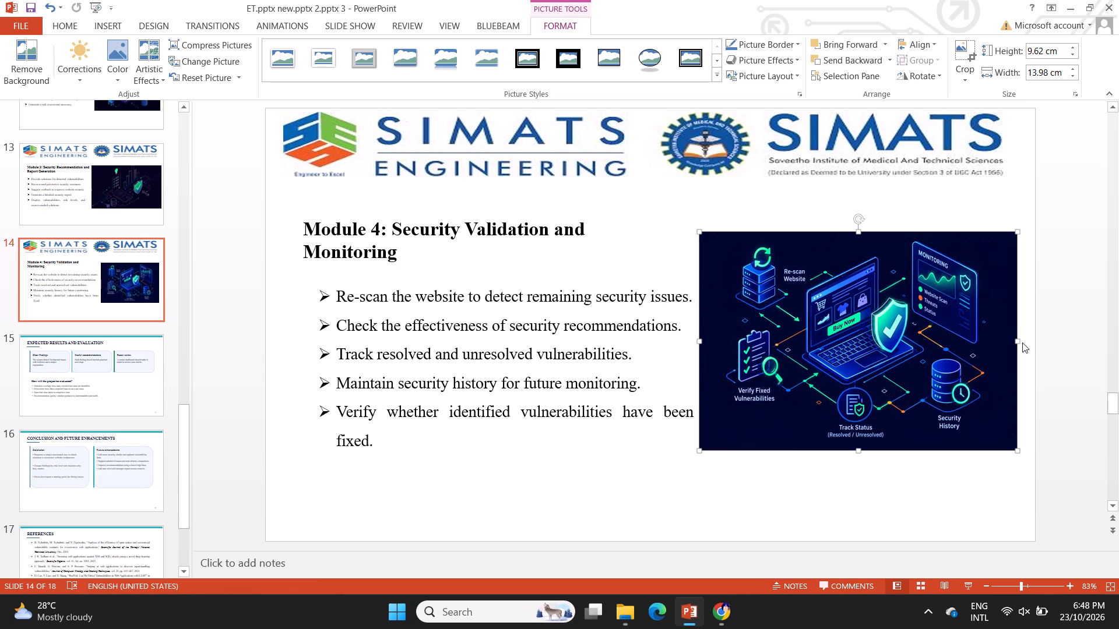
left_click_drag(1018, 340, 1009, 342)
left_click_drag(941, 344, 949, 344)
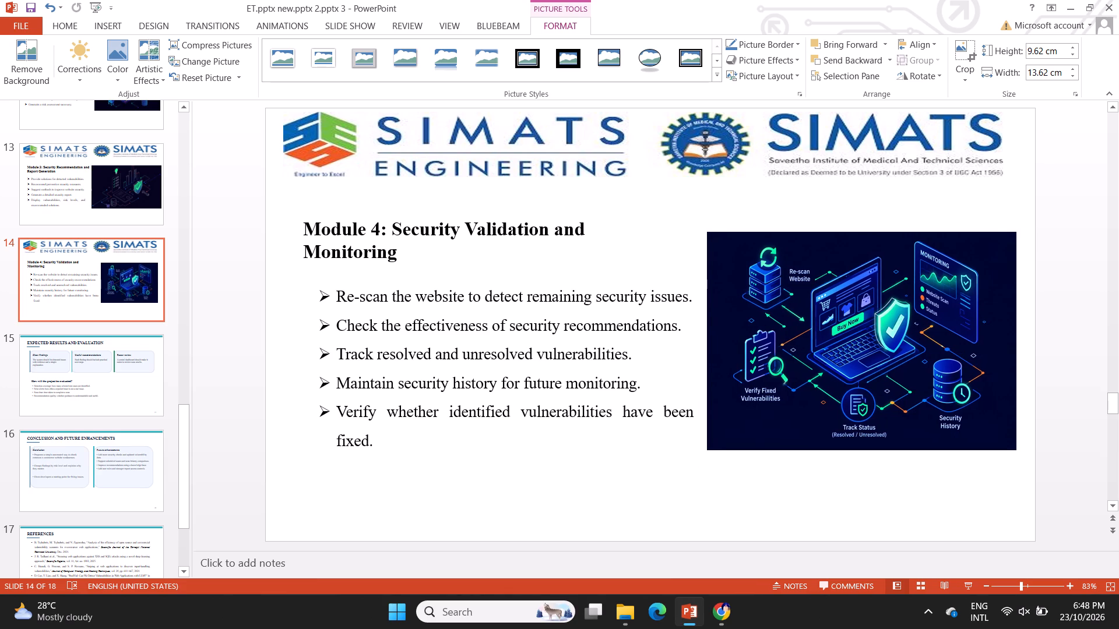
left_click_drag(949, 344, 949, 348)
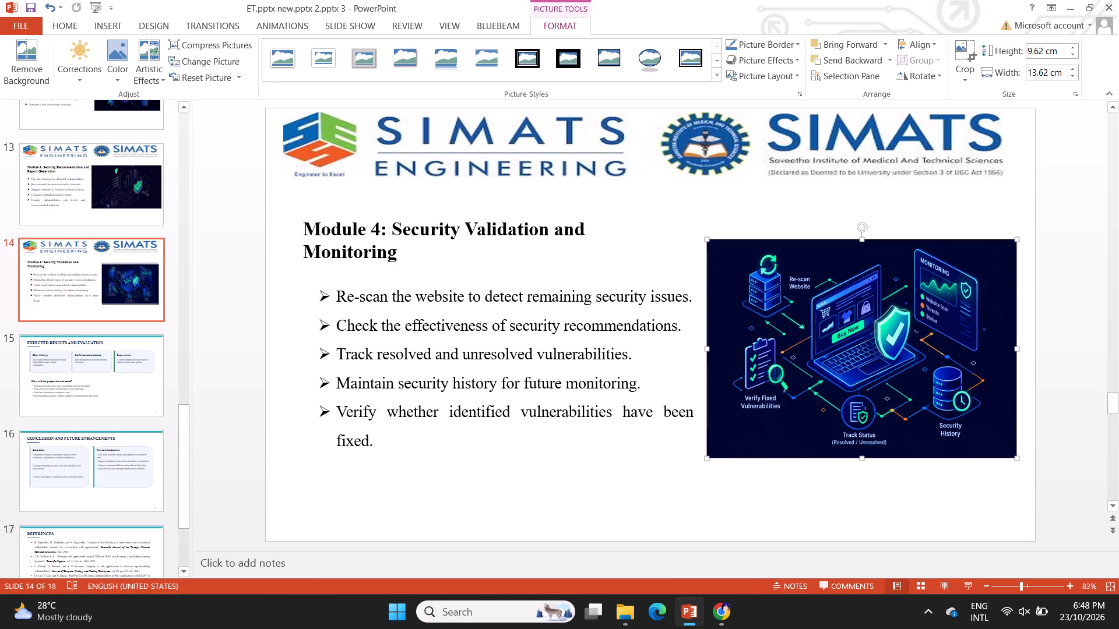
left_click(750, 221)
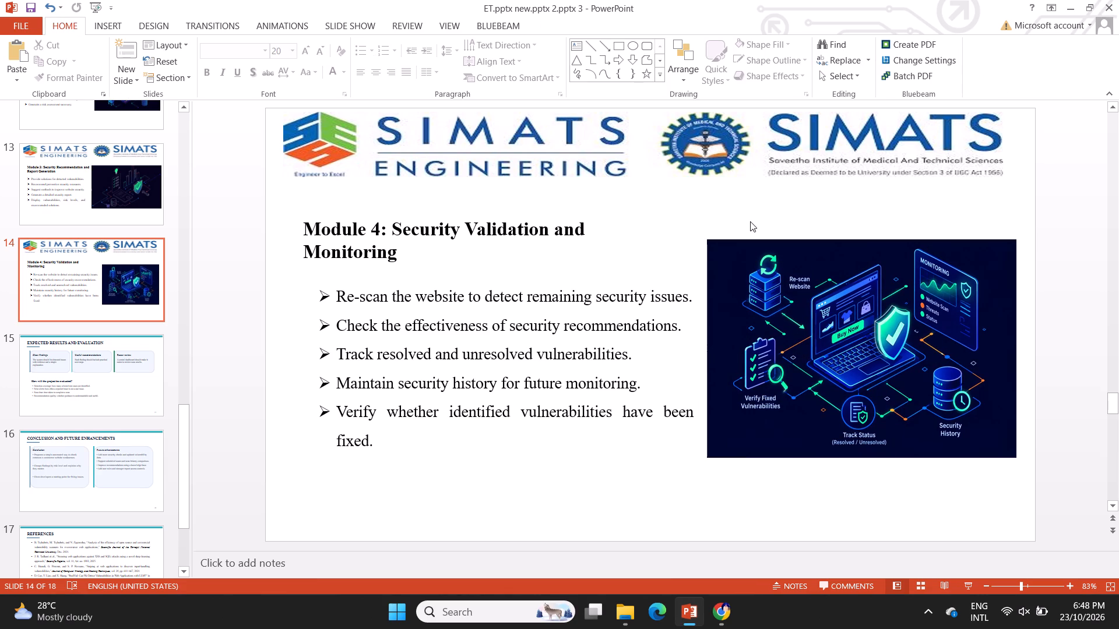
Look through the closing slides from Expected Results and Evaluation to Thank You.
left_click(72, 401)
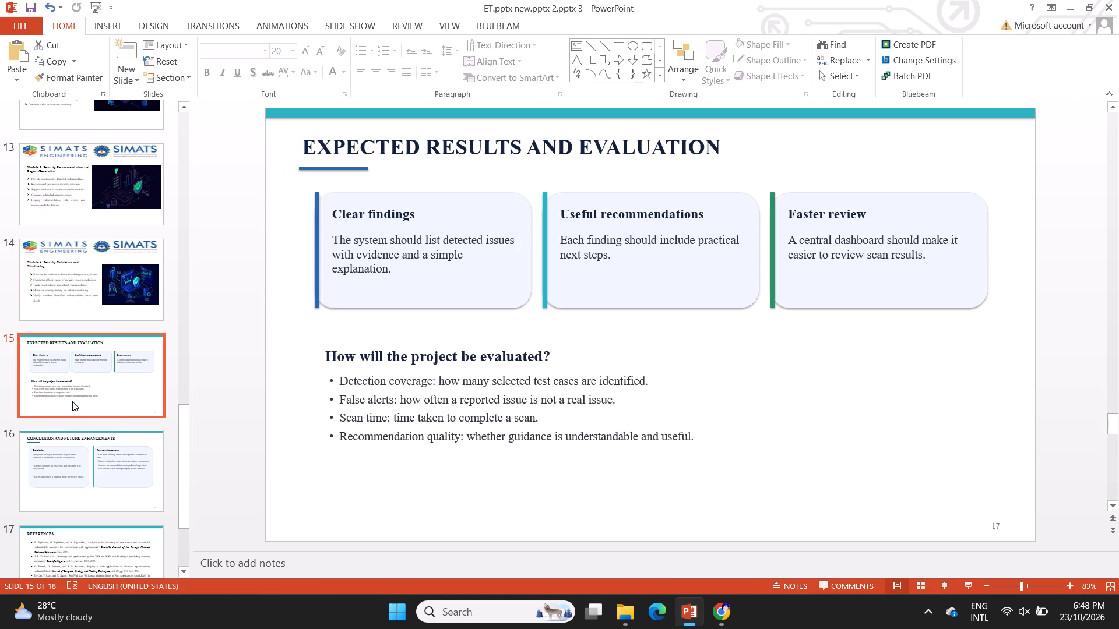
left_click(78, 454)
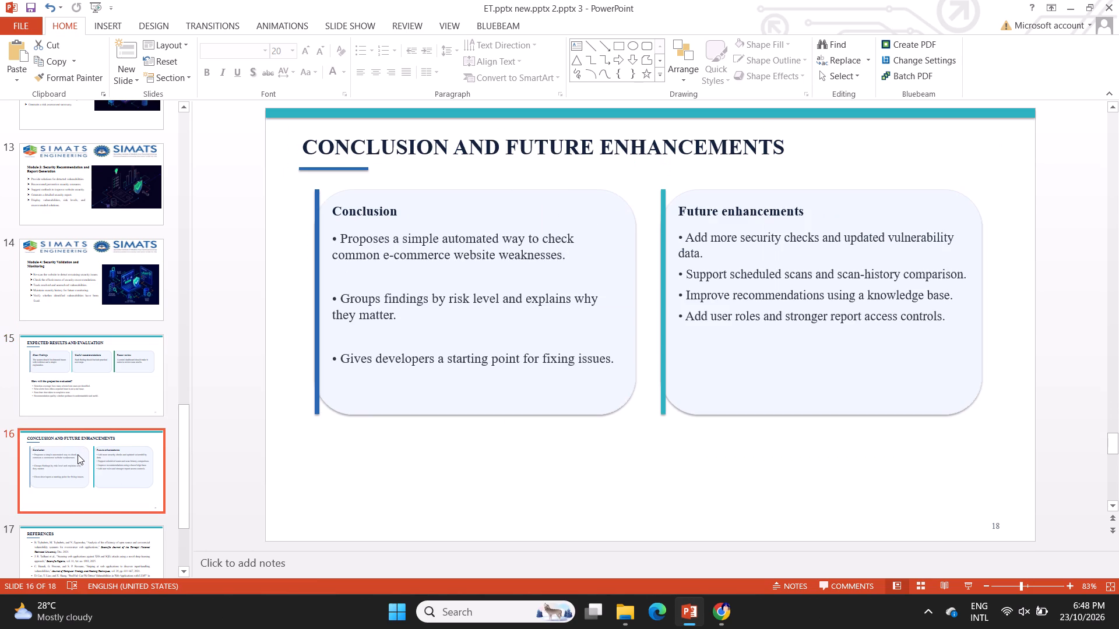
scroll(78, 454, "down", 2)
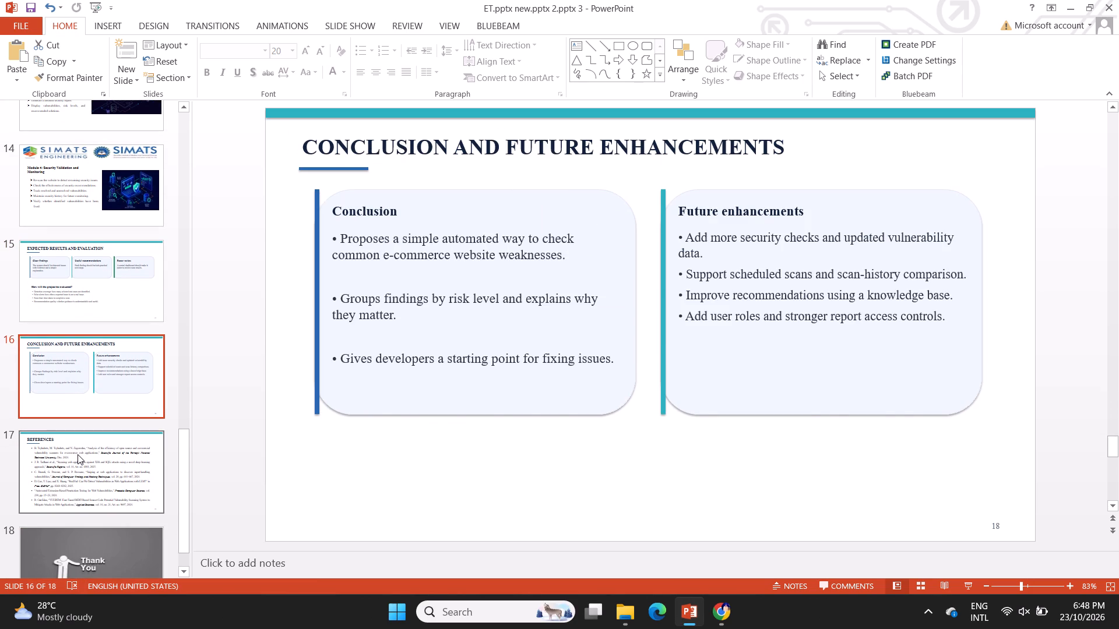
left_click(78, 454)
scroll(78, 454, "down", 1)
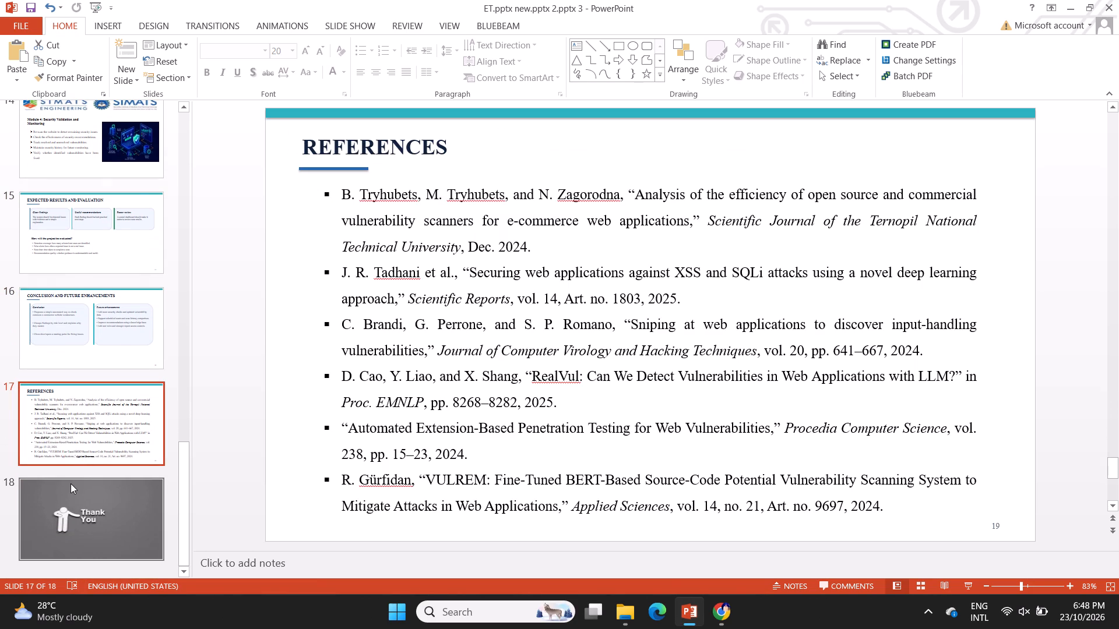
left_click(38, 520)
Review the deck from the title slide through Methodology, System Architecture and Project Modules, and check the System Architecture slide.
scroll(103, 341, "up", 5)
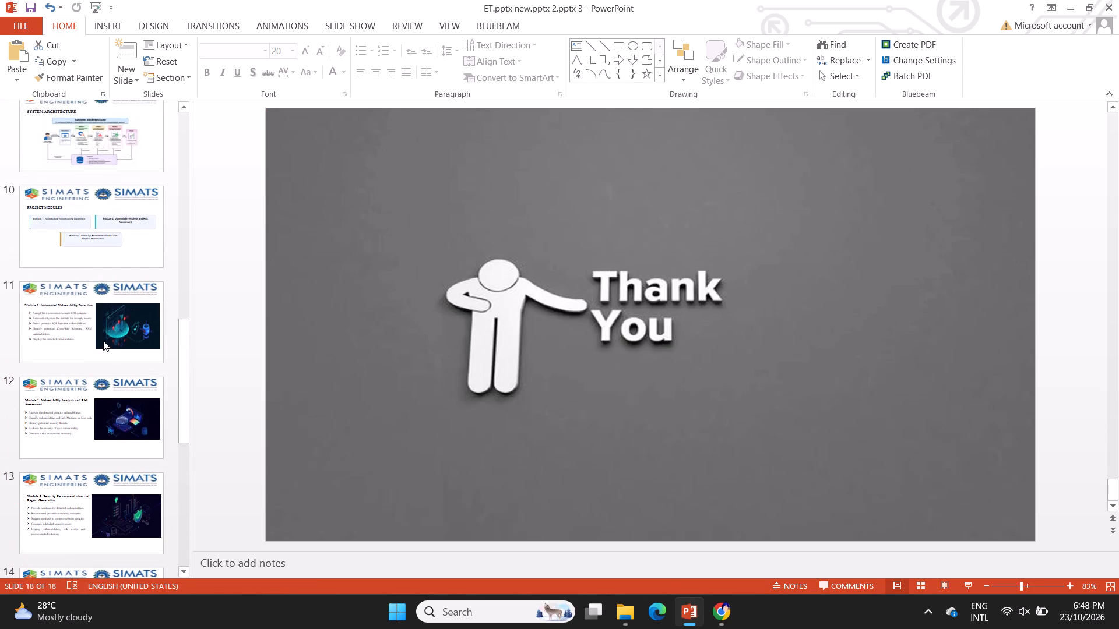
scroll(103, 341, "up", 8)
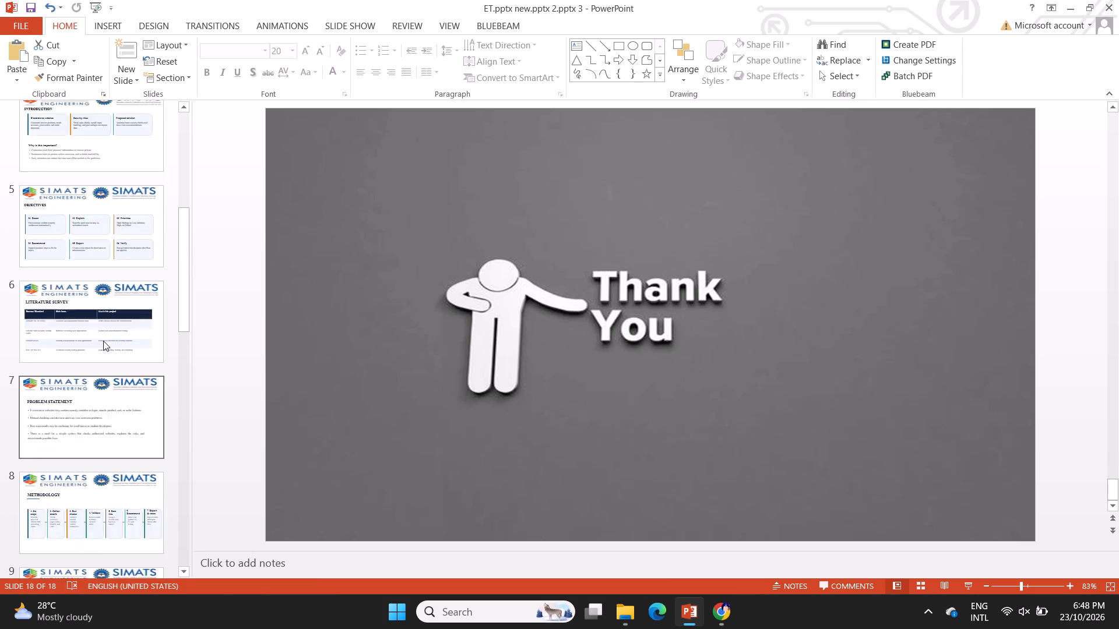
scroll(103, 341, "up", 11)
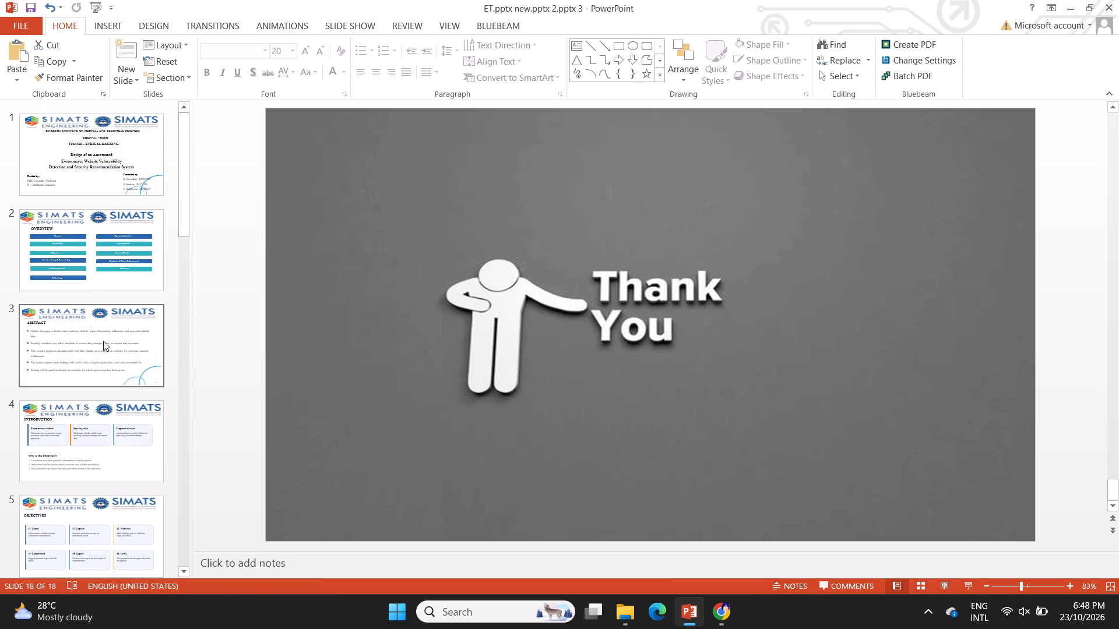
left_click(135, 185)
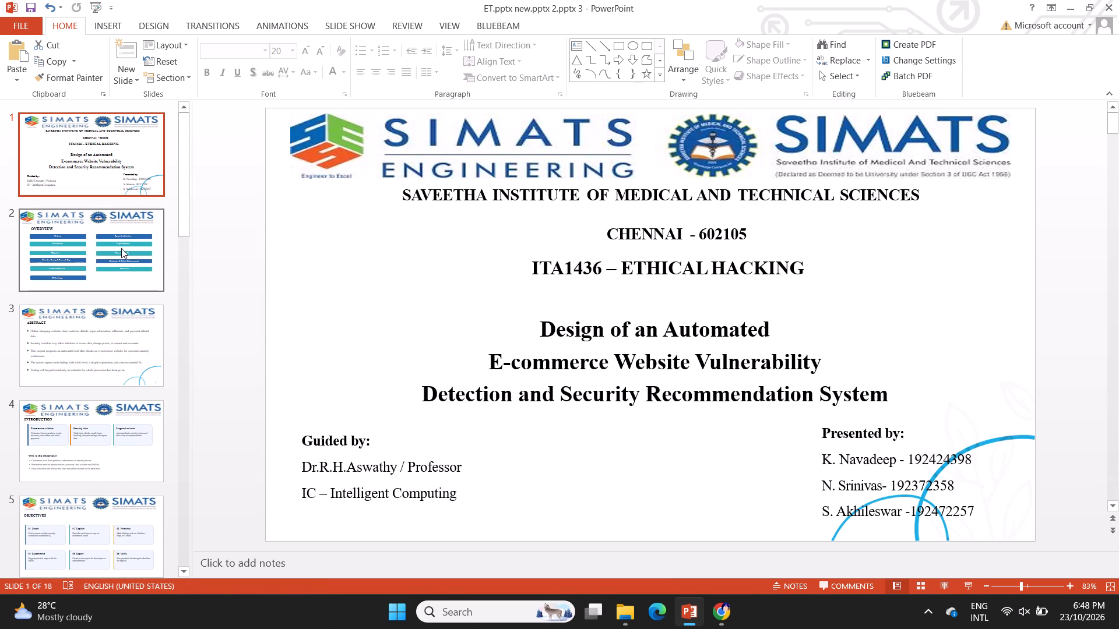
left_click(118, 256)
left_click(121, 317)
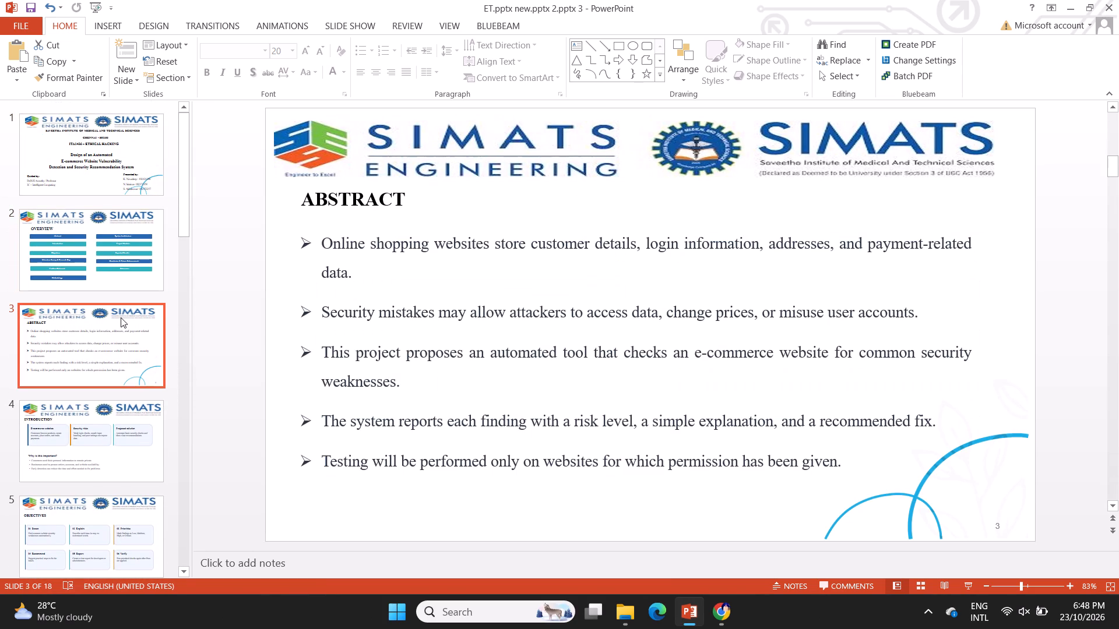
left_click(112, 412)
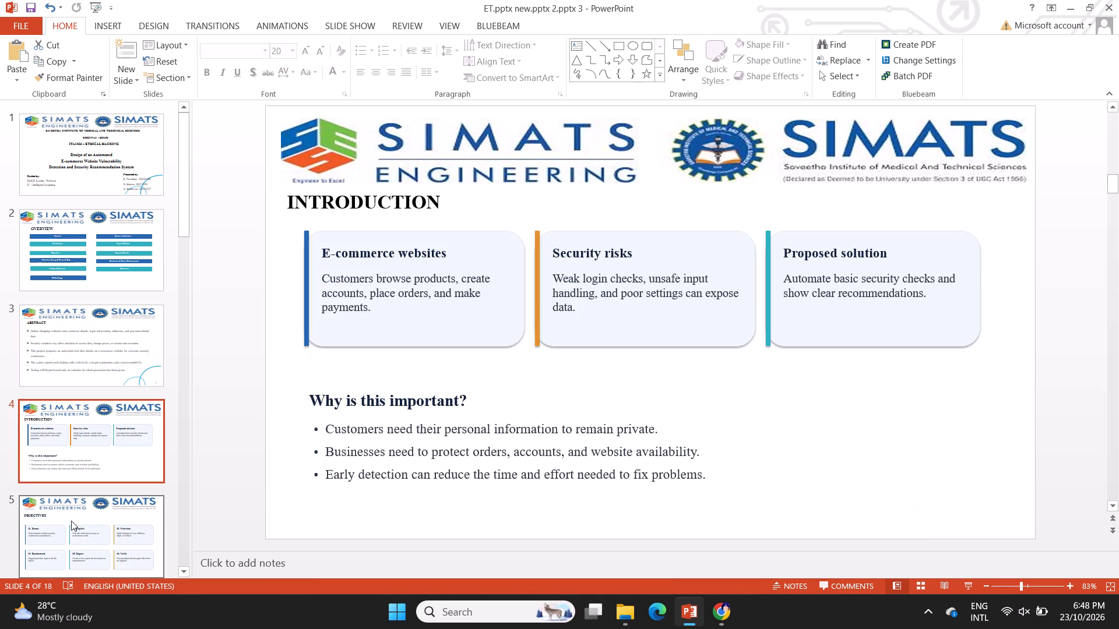
left_click(71, 521)
scroll(71, 521, "down", 1)
left_click(82, 508)
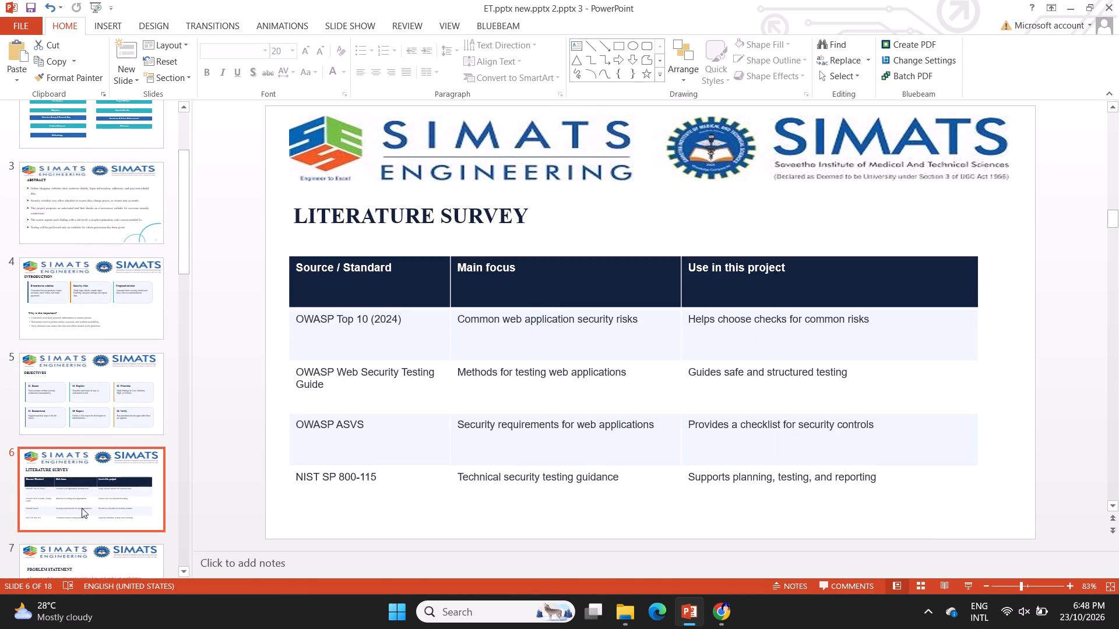
scroll(82, 508, "down", 1)
left_click(97, 451)
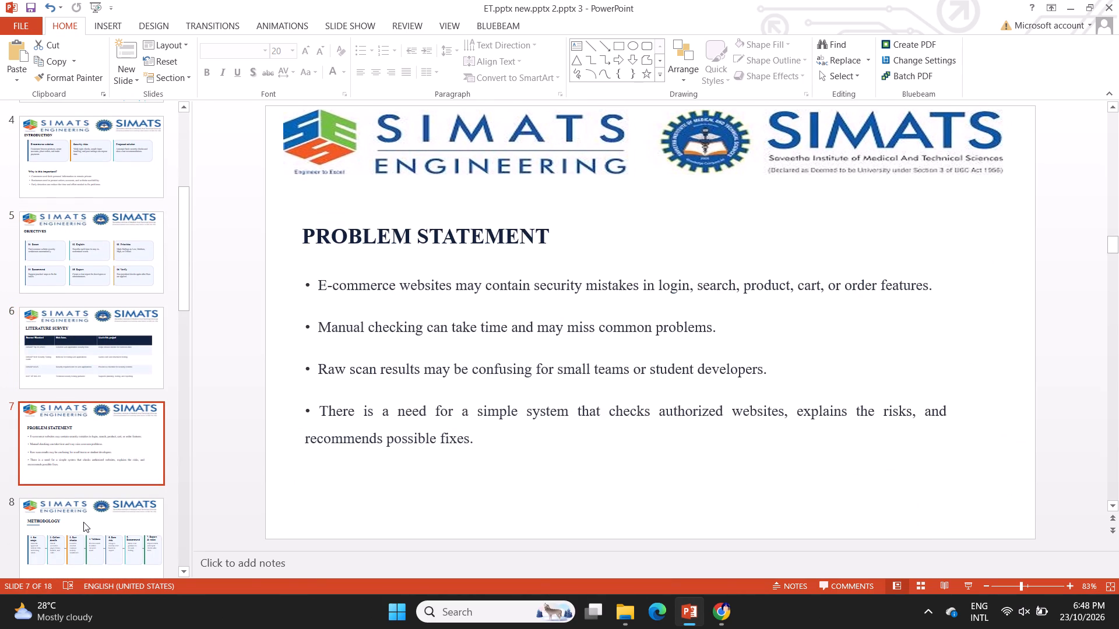
left_click(83, 523)
scroll(83, 523, "down", 2)
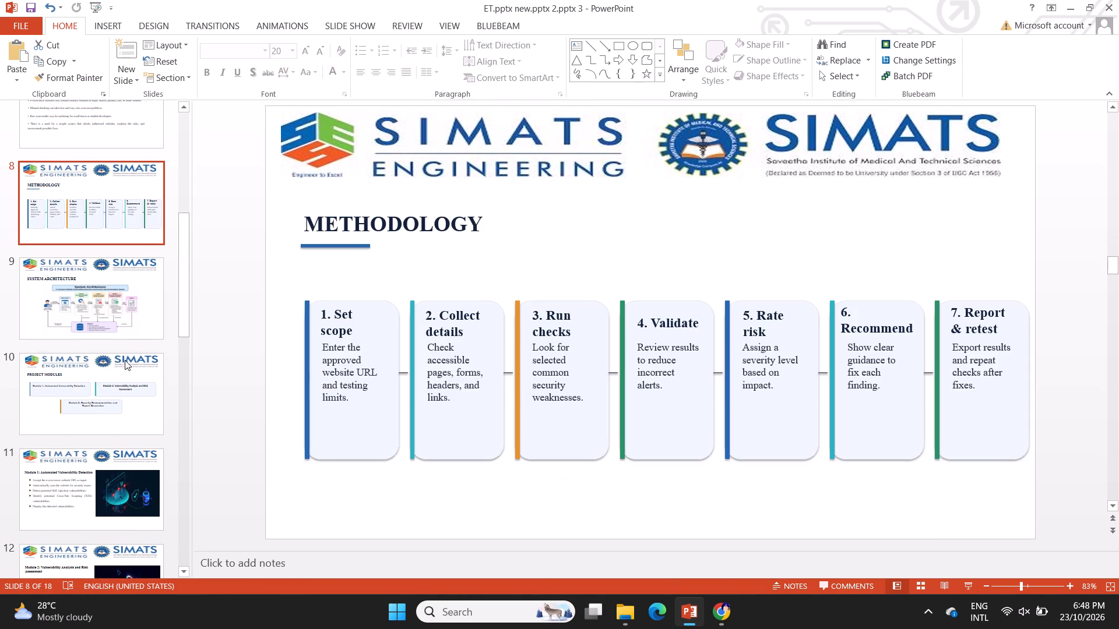
left_click(115, 341)
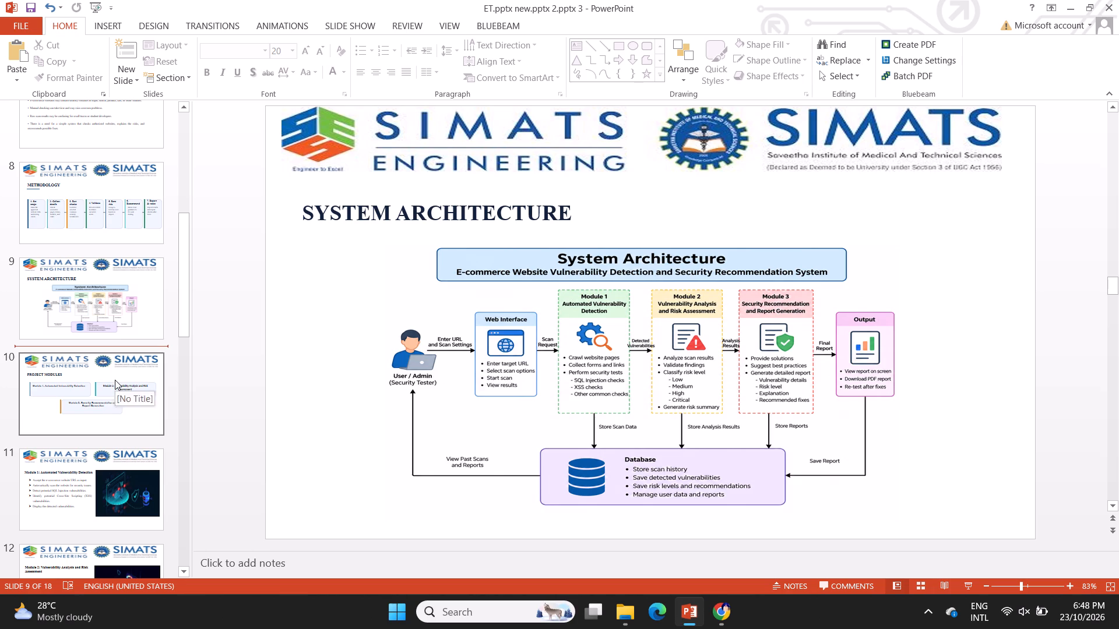
left_click(115, 380)
scroll(115, 380, "down", 1)
left_click(114, 315)
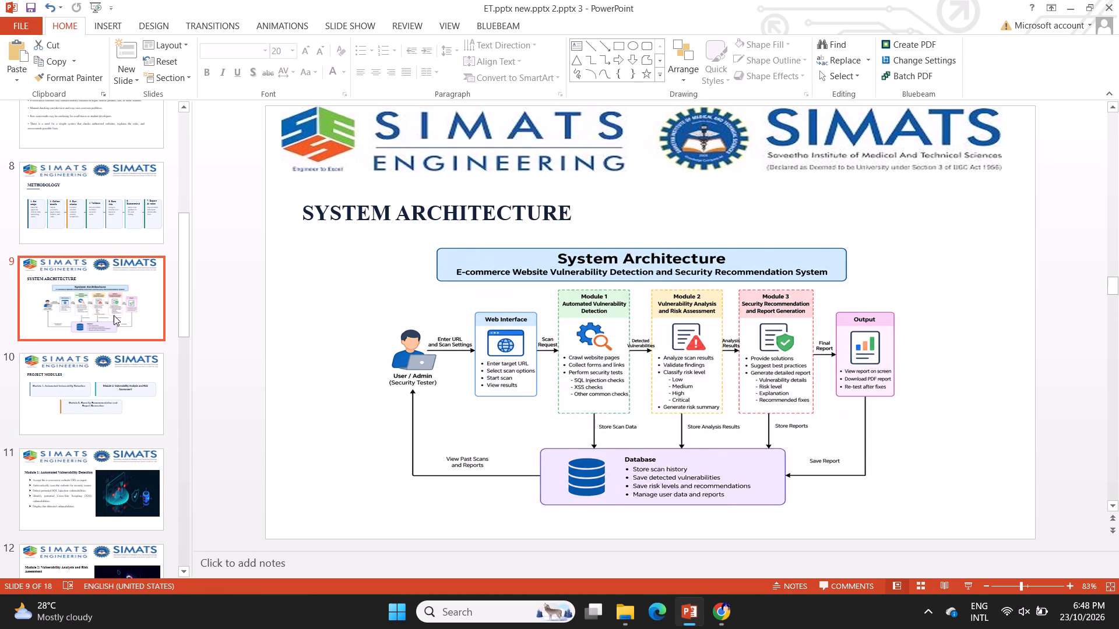
Delete the Project Modules slide that follows the System Architecture slide.
left_click(551, 410)
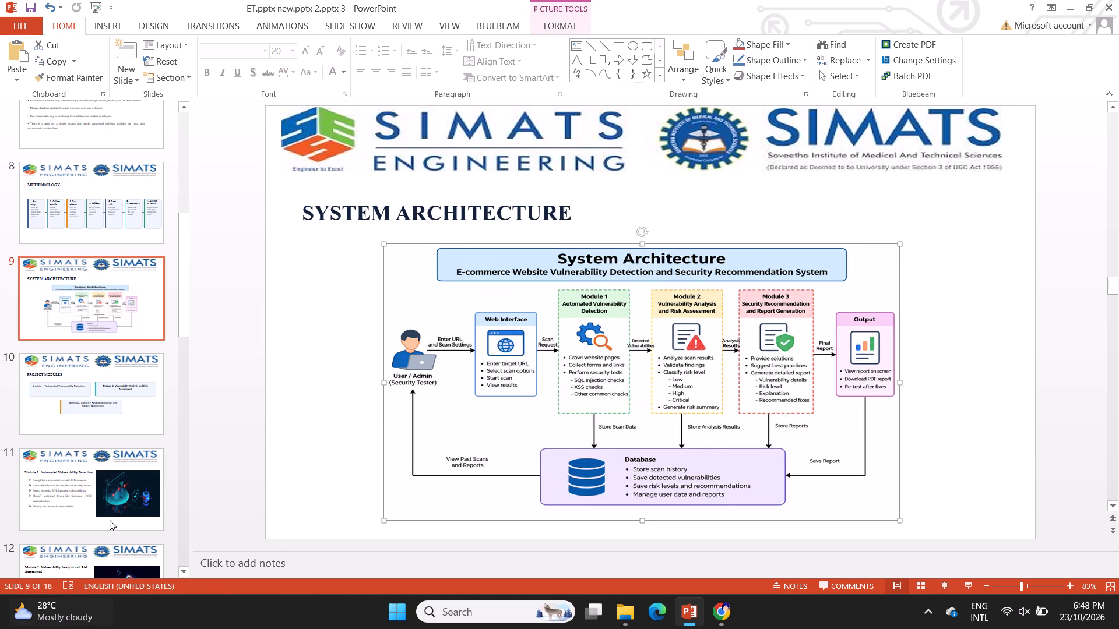
left_click(129, 416)
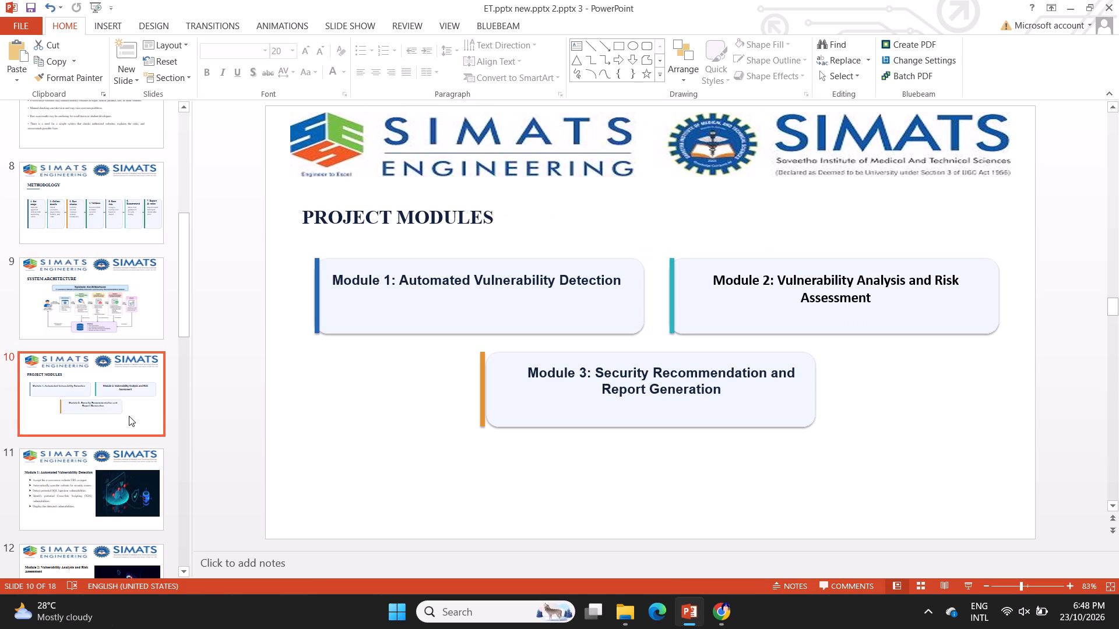
key("Delete")
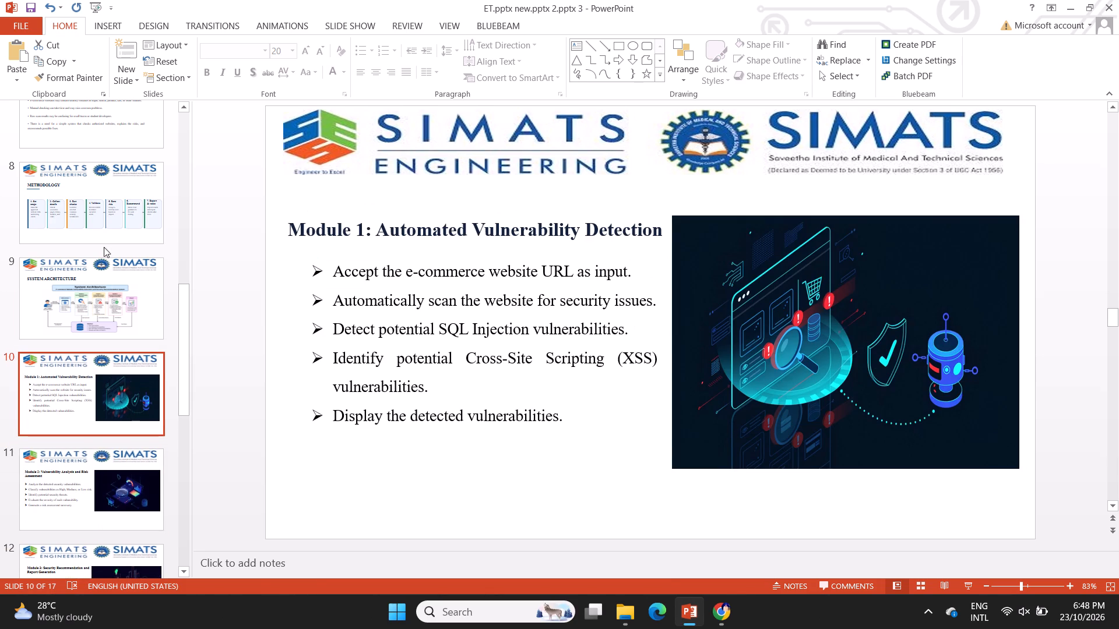
left_click(87, 283)
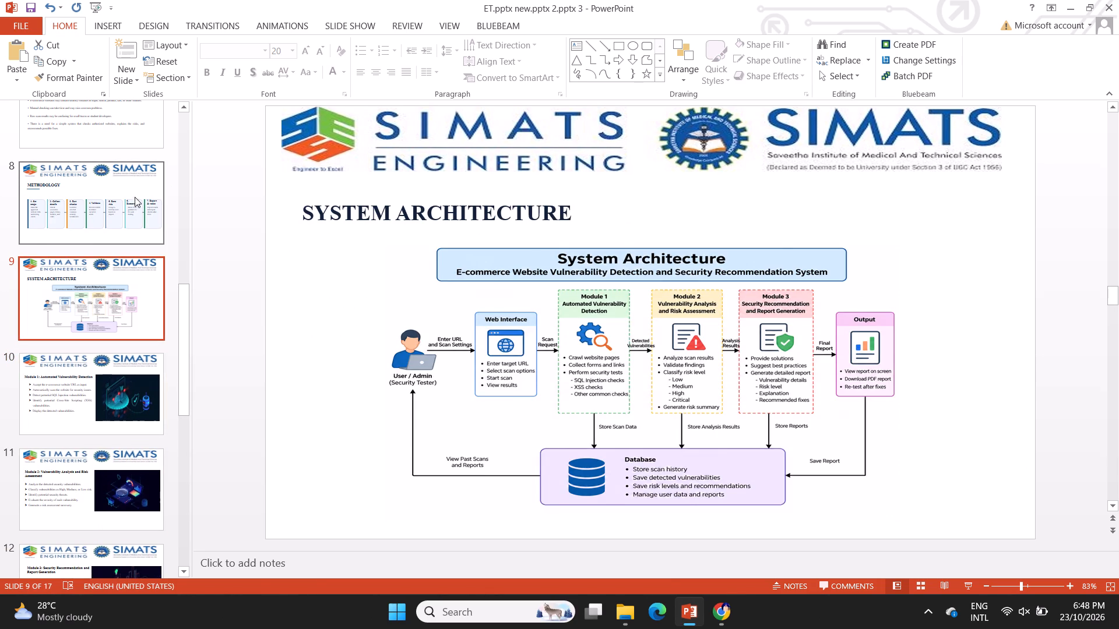
left_click(135, 202)
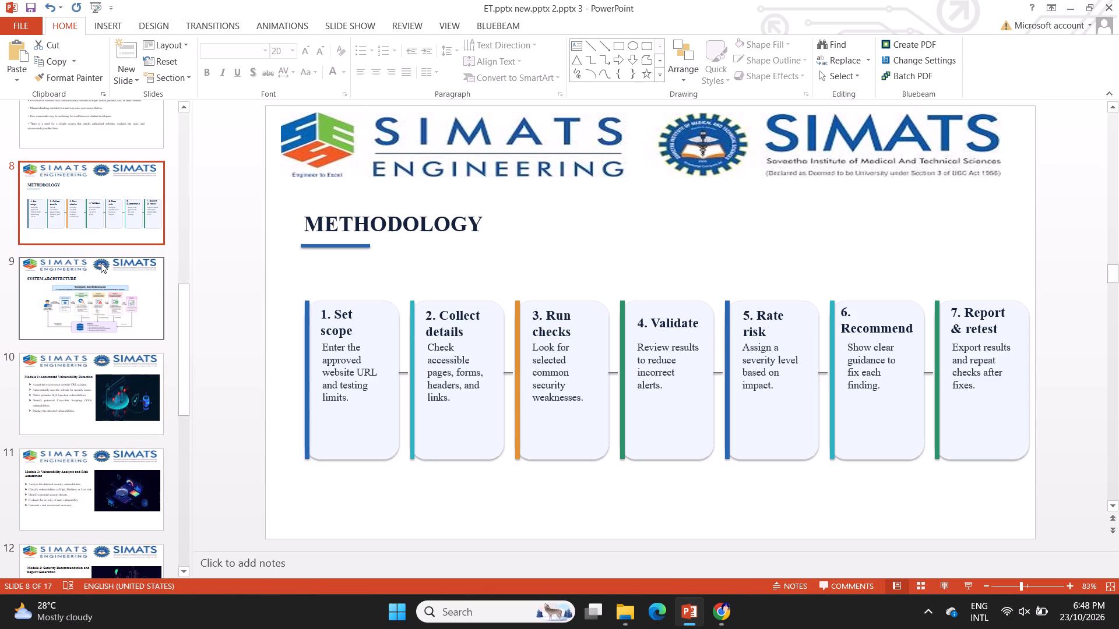
left_click(97, 274)
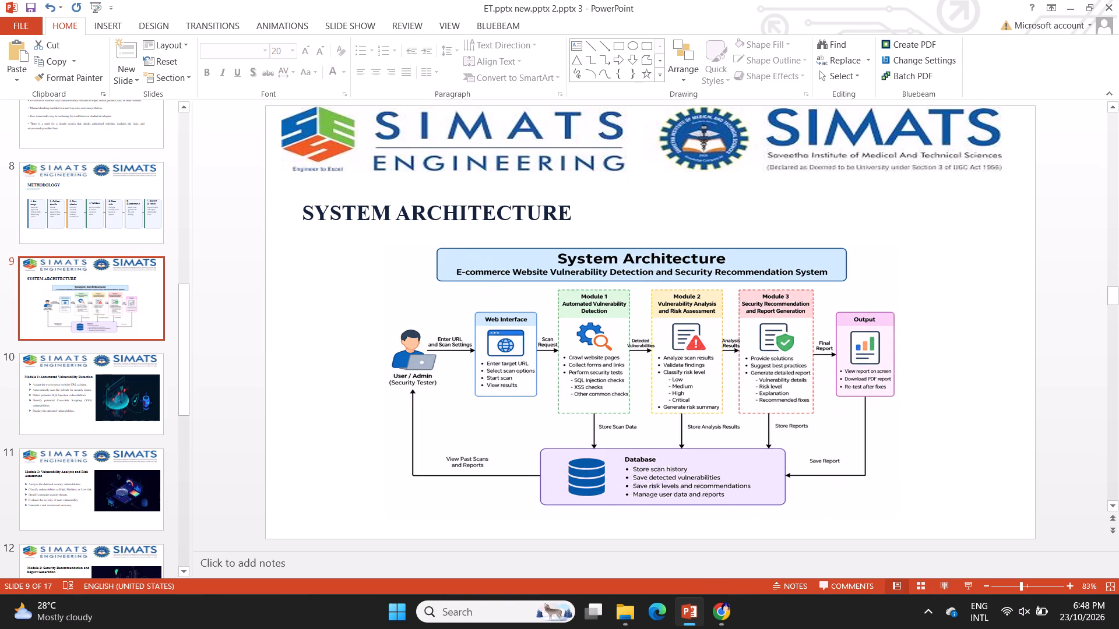
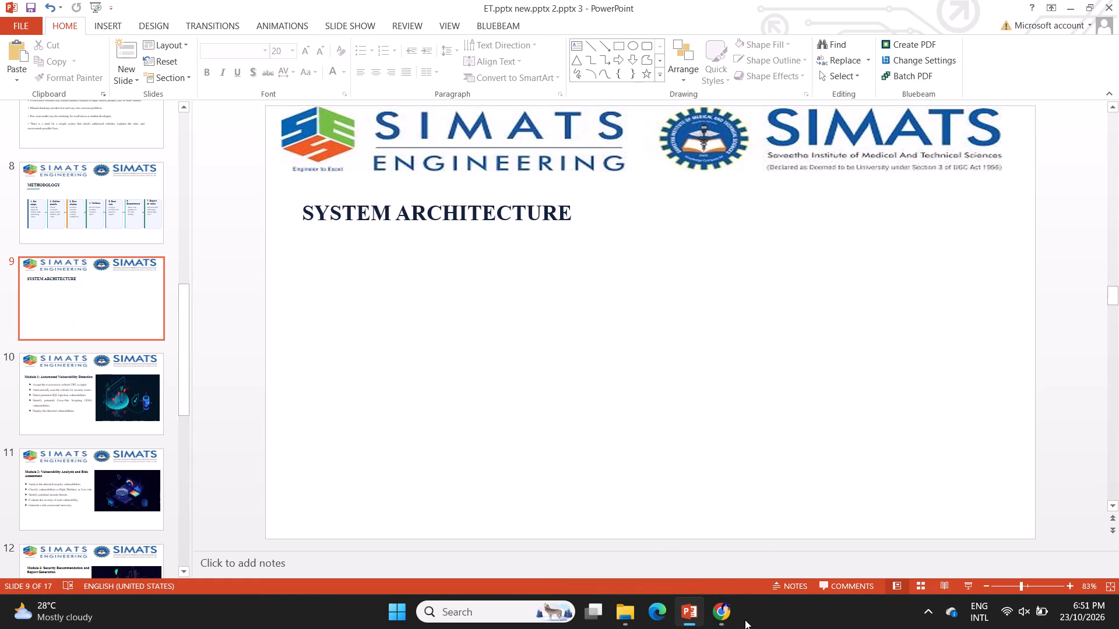
Bring the downloaded "E-Commerce Security System Architecture.png" from Chrome's recent downloads onto the emptied System Architecture slide in PowerPoint.
left_click(723, 614)
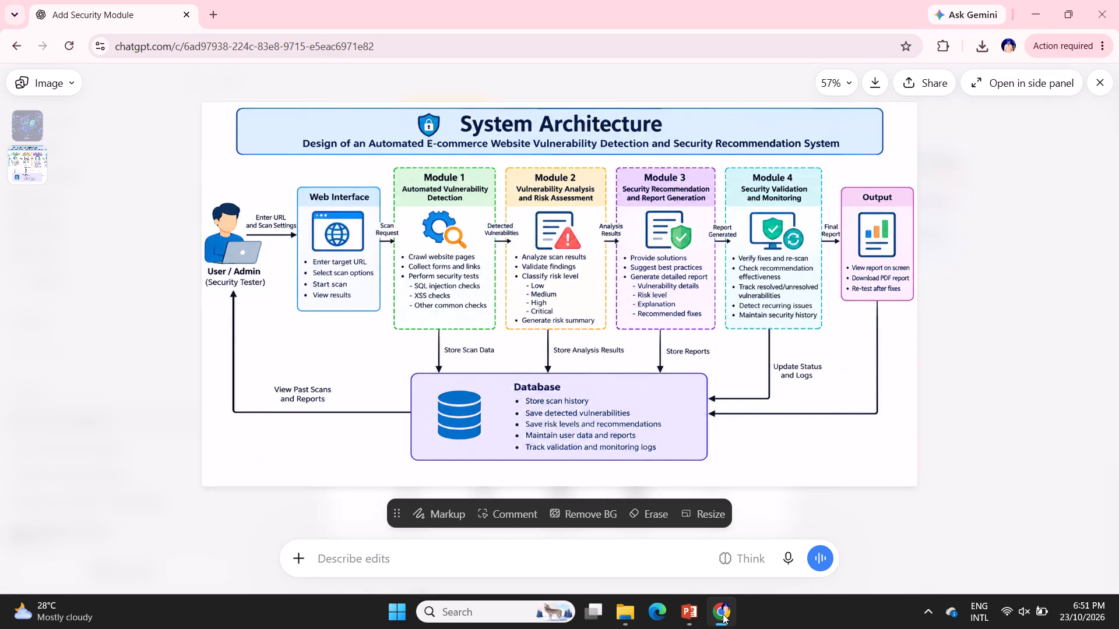
left_click(983, 50)
left_click_drag(878, 115, 856, 122)
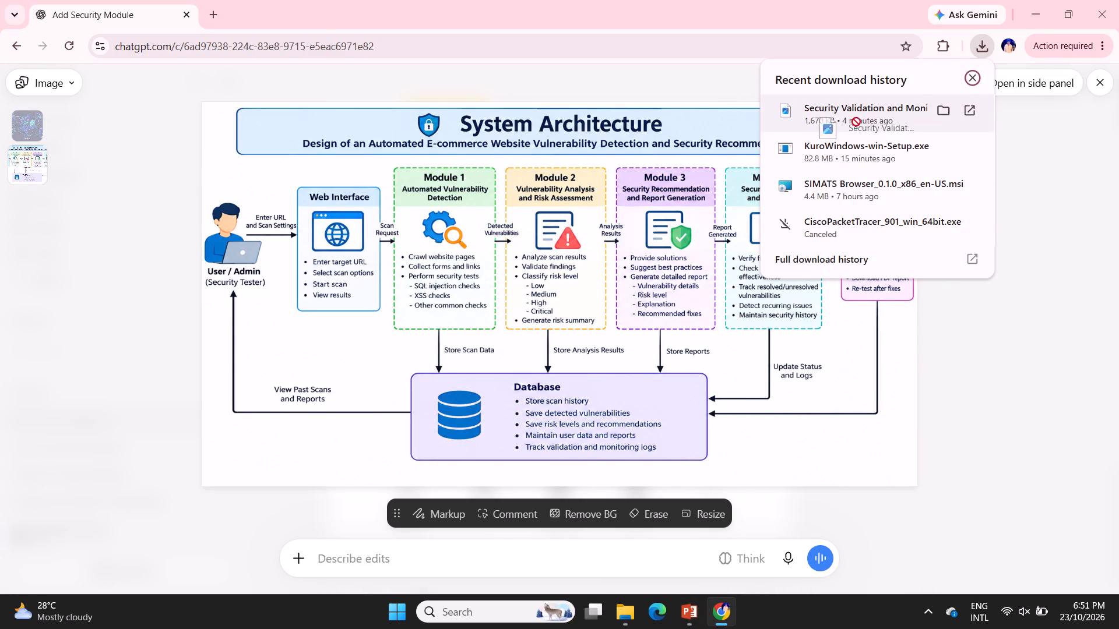
left_click_drag(856, 122, 874, 94)
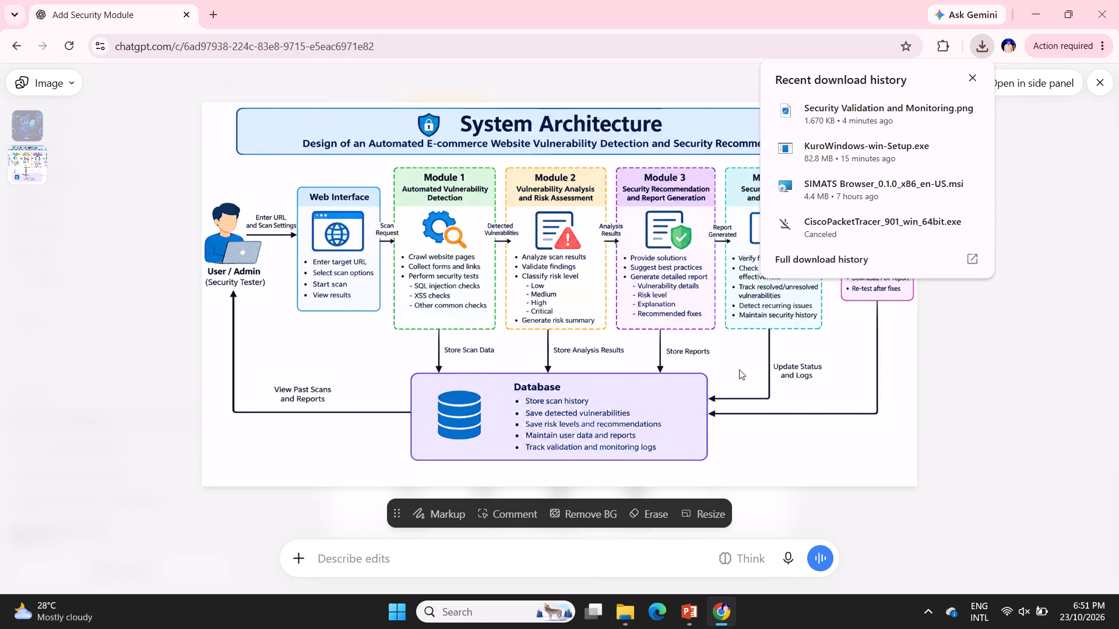
left_click(739, 369)
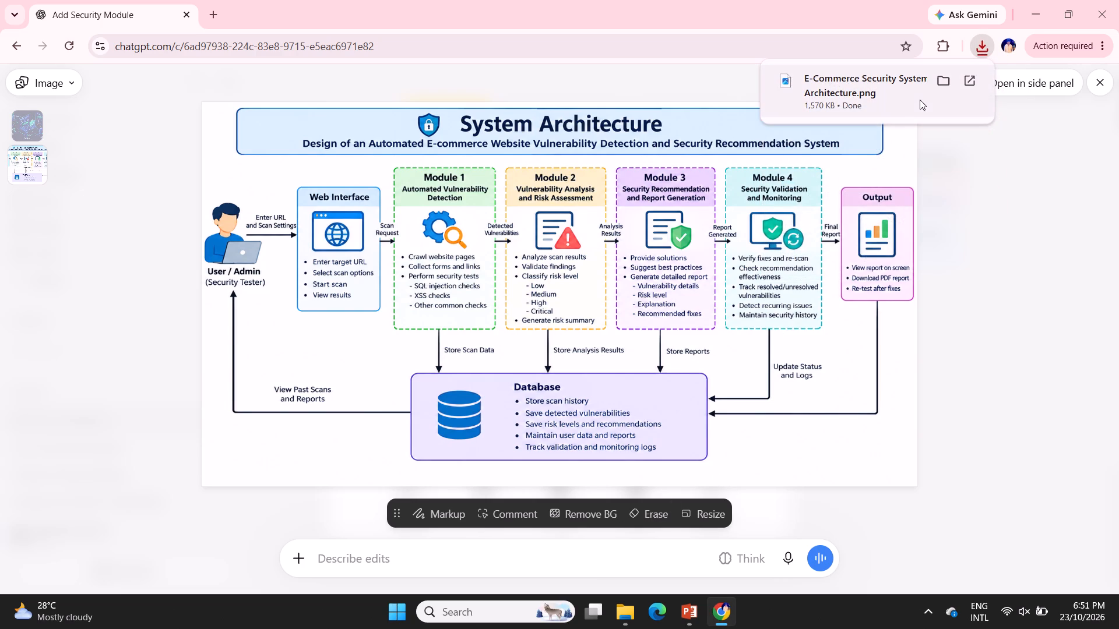
left_click_drag(912, 93, 694, 561)
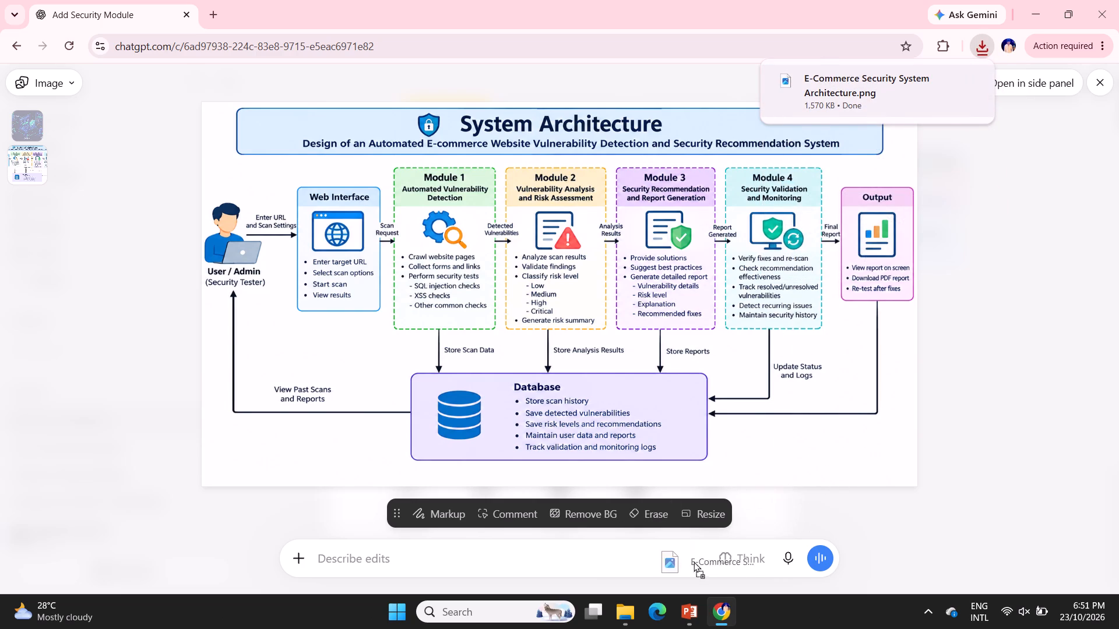
left_click_drag(694, 561, 698, 427)
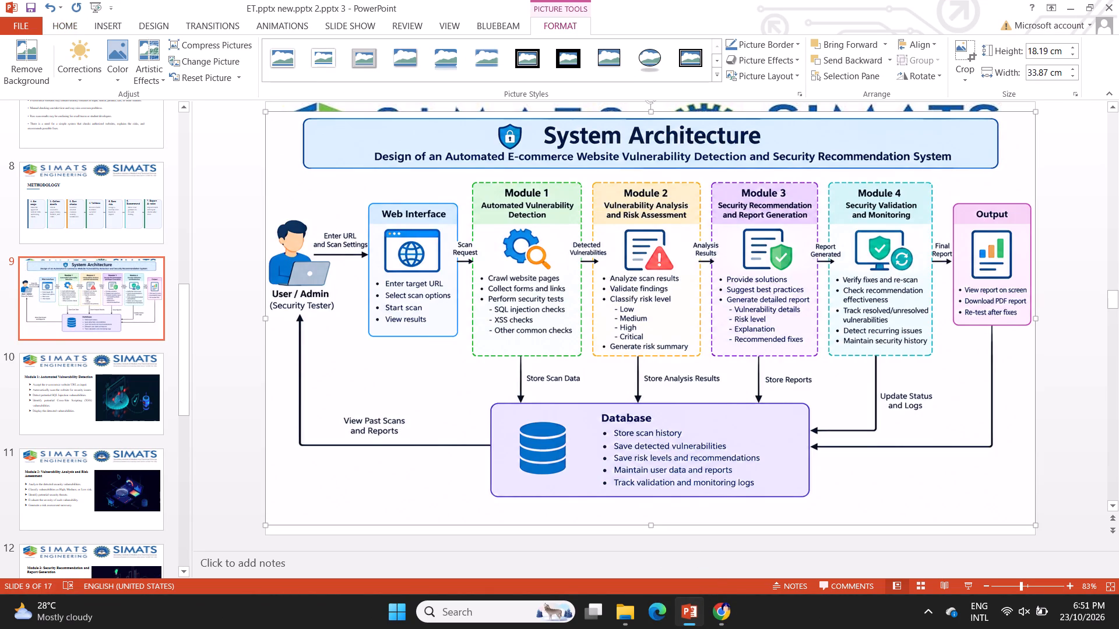
Resize the new diagram to about 11.1 cm high by 25.8 cm wide and place it below the SYSTEM ARCHITECTURE heading.
left_click_drag(649, 112, 648, 223)
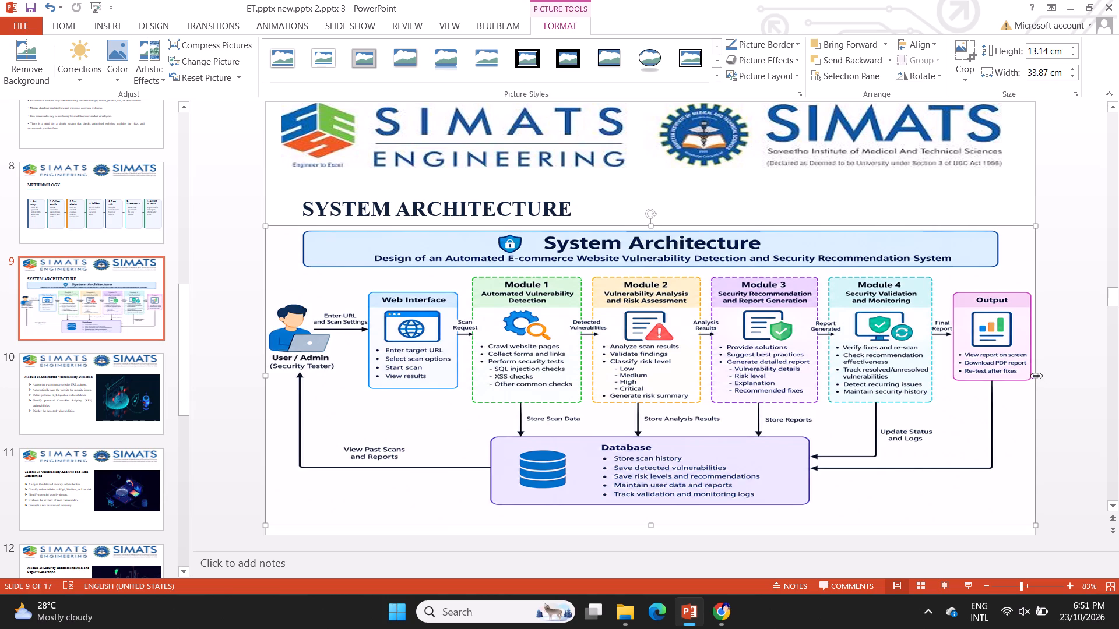
left_click_drag(1036, 376, 921, 363)
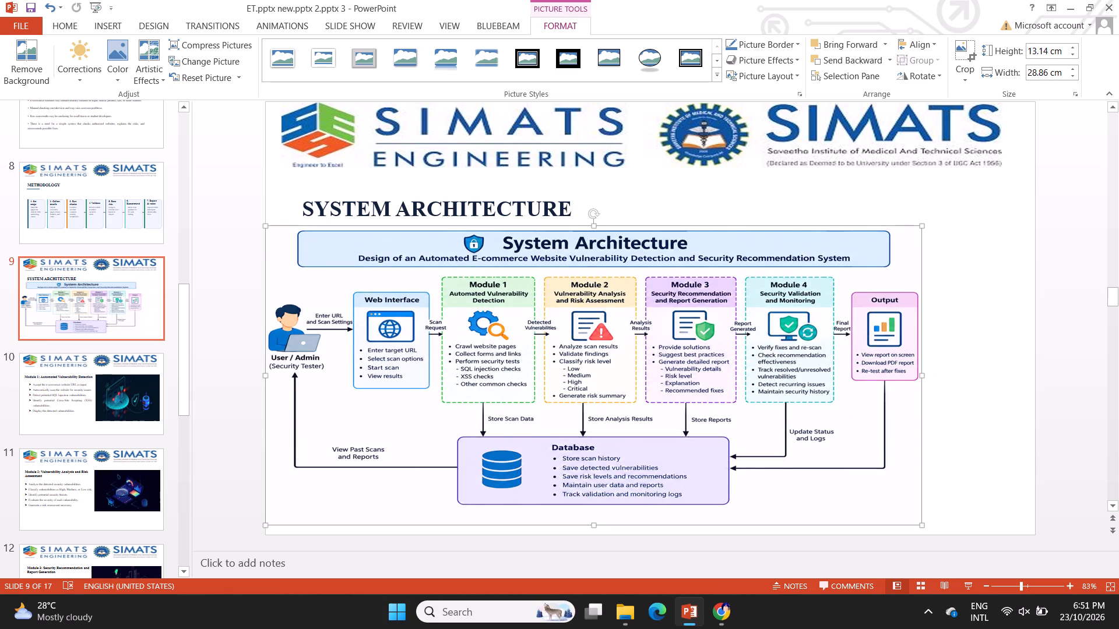
left_click_drag(265, 374, 353, 354)
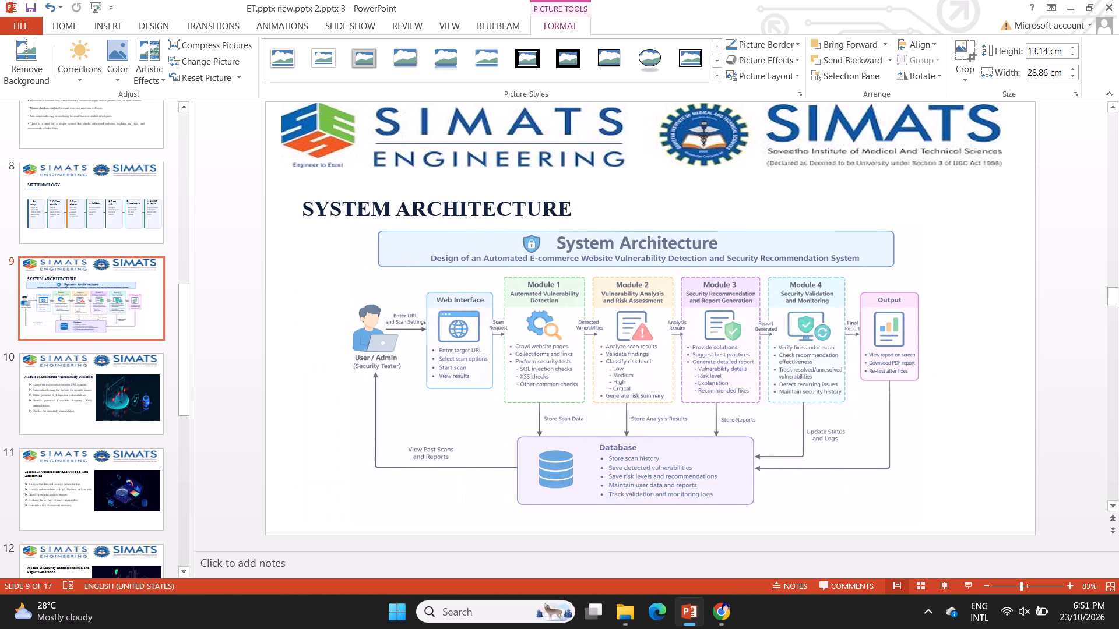
left_click_drag(353, 354, 335, 366)
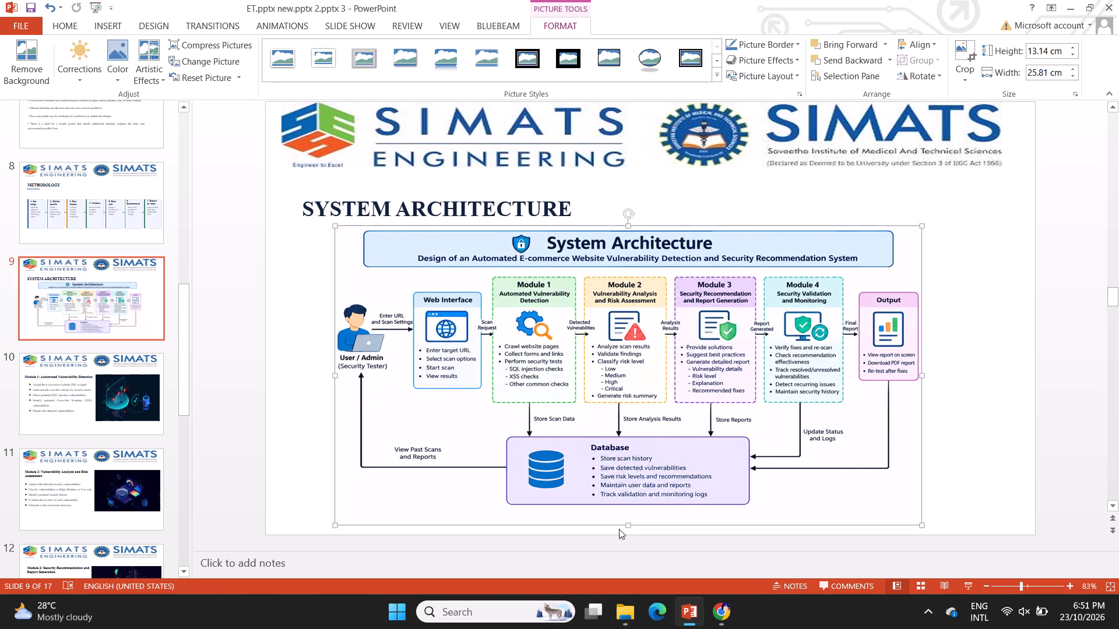
left_click_drag(621, 521, 638, 479)
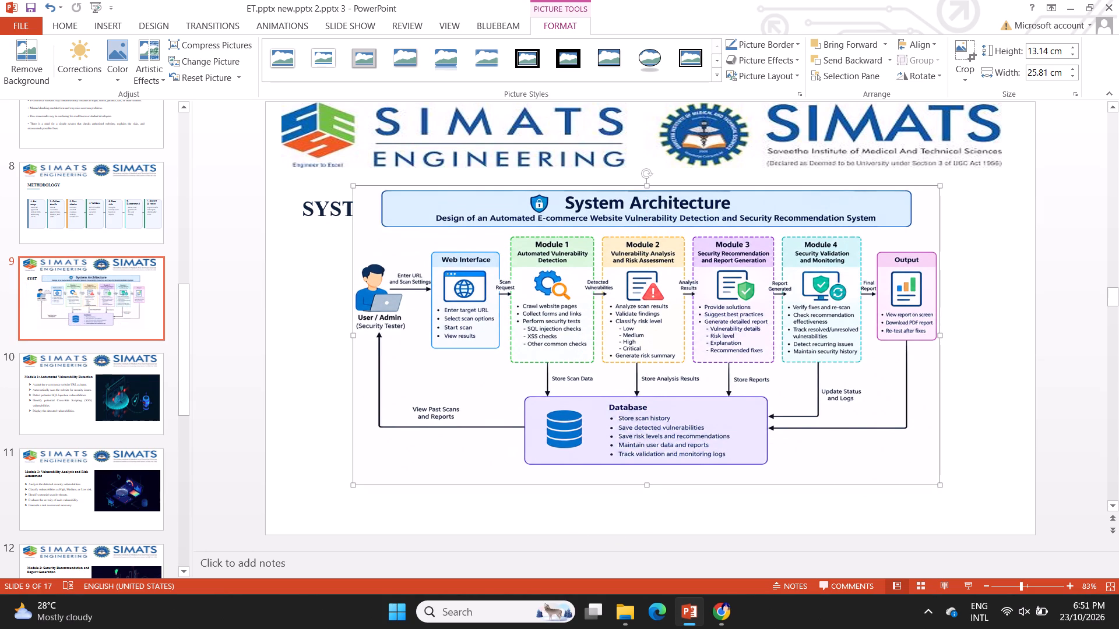
left_click_drag(644, 485, 651, 444)
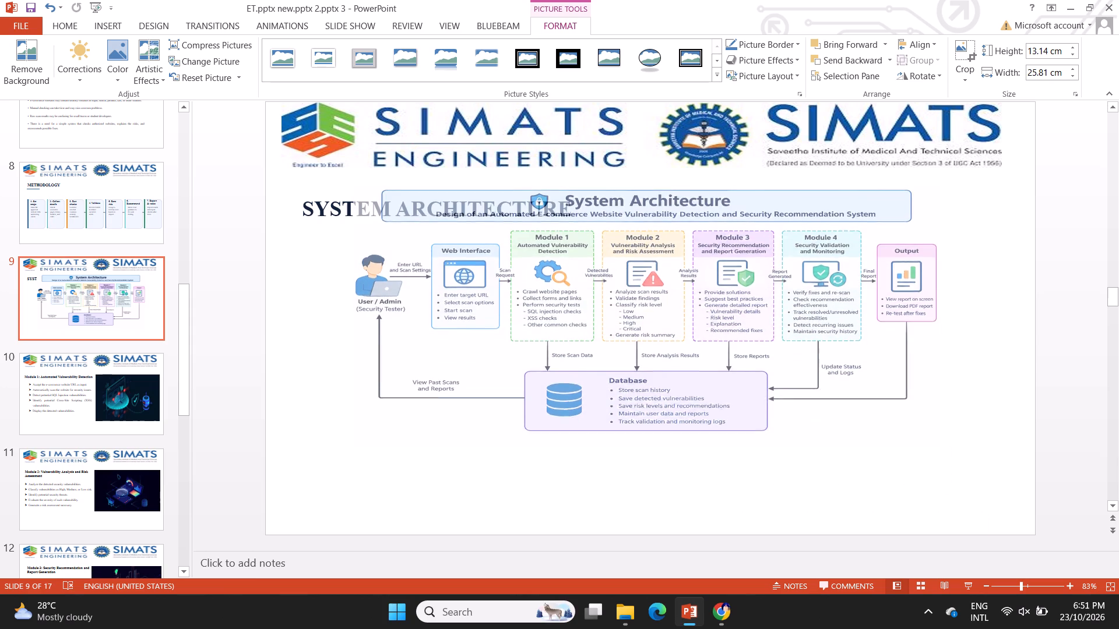
left_click_drag(651, 444, 653, 437)
left_click_drag(644, 301, 624, 354)
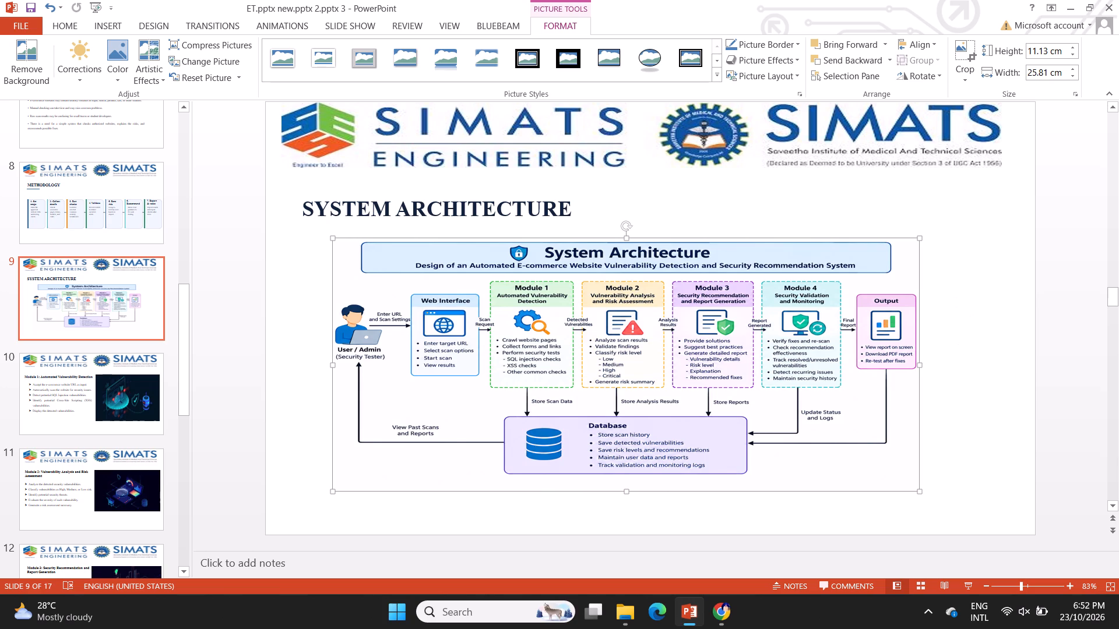
Replace the first presenter's name in the "Presented by" list on the title slide with the new presenter's name.
left_click(122, 217)
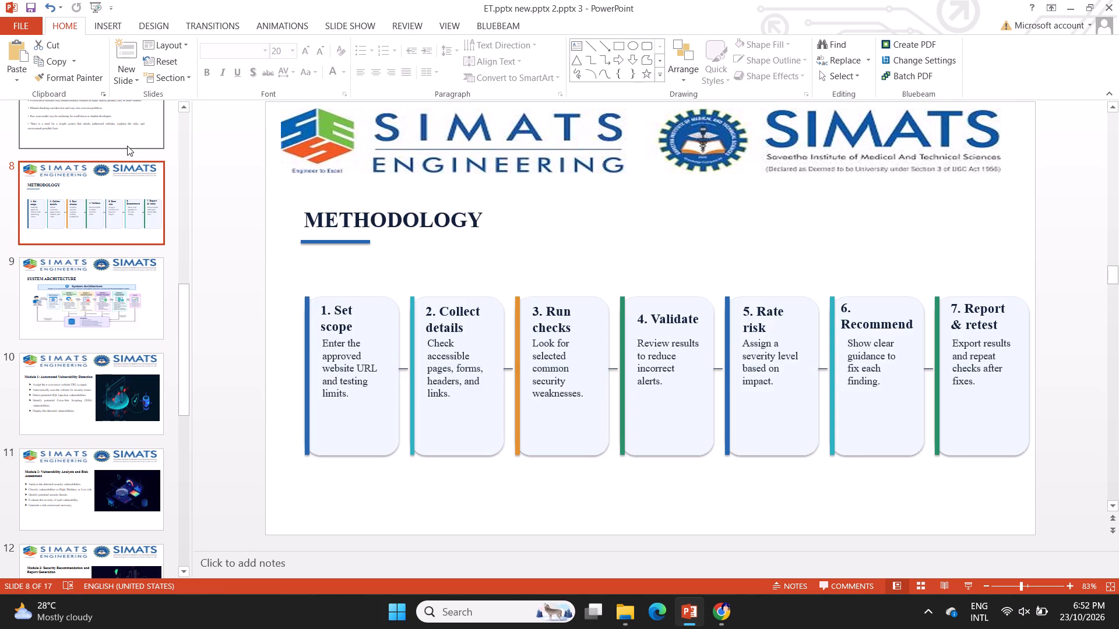
scroll(127, 146, "up", 7)
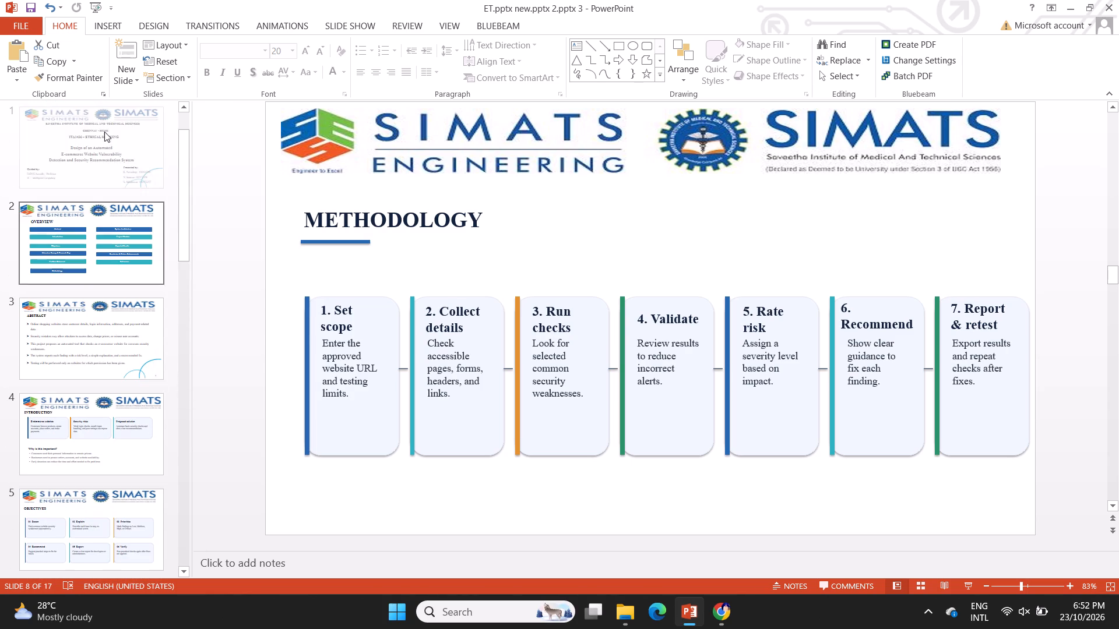
left_click(112, 257)
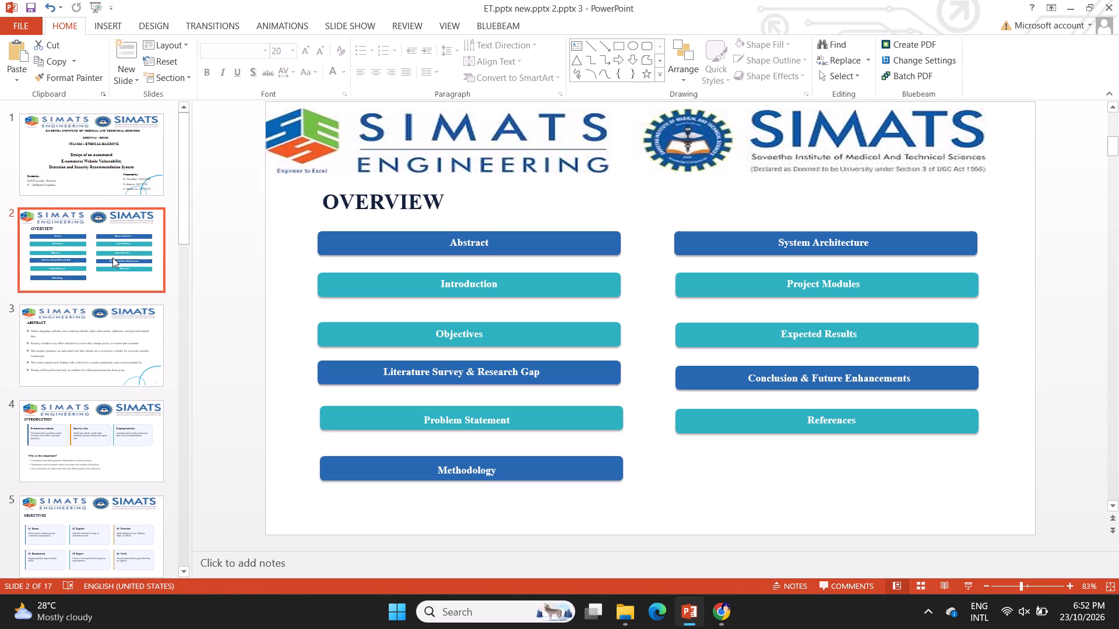
left_click(112, 180)
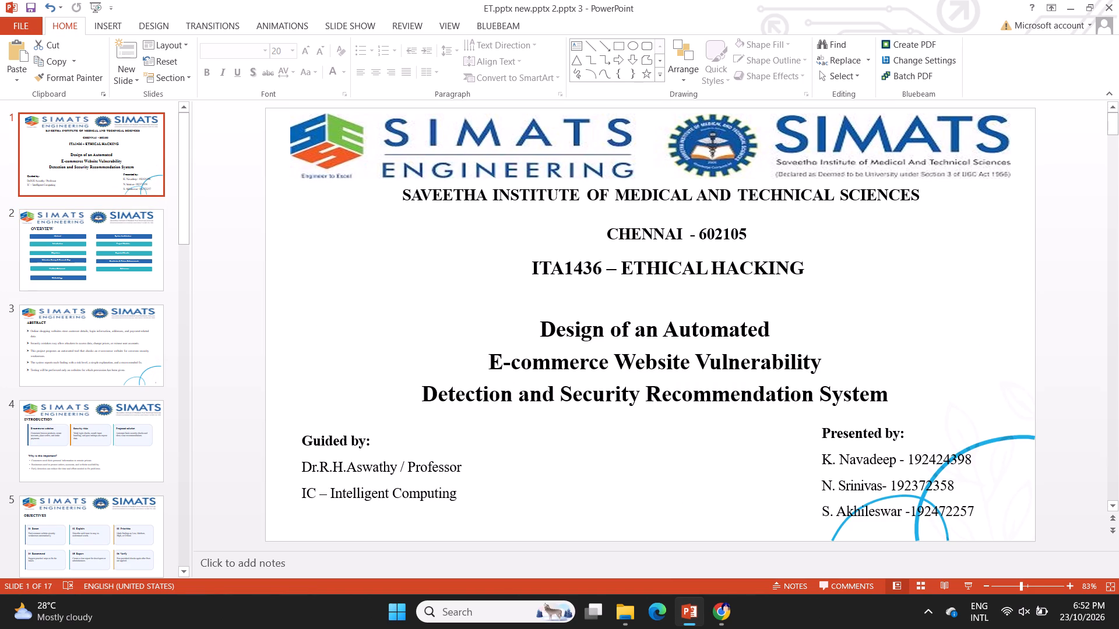
left_click(881, 469)
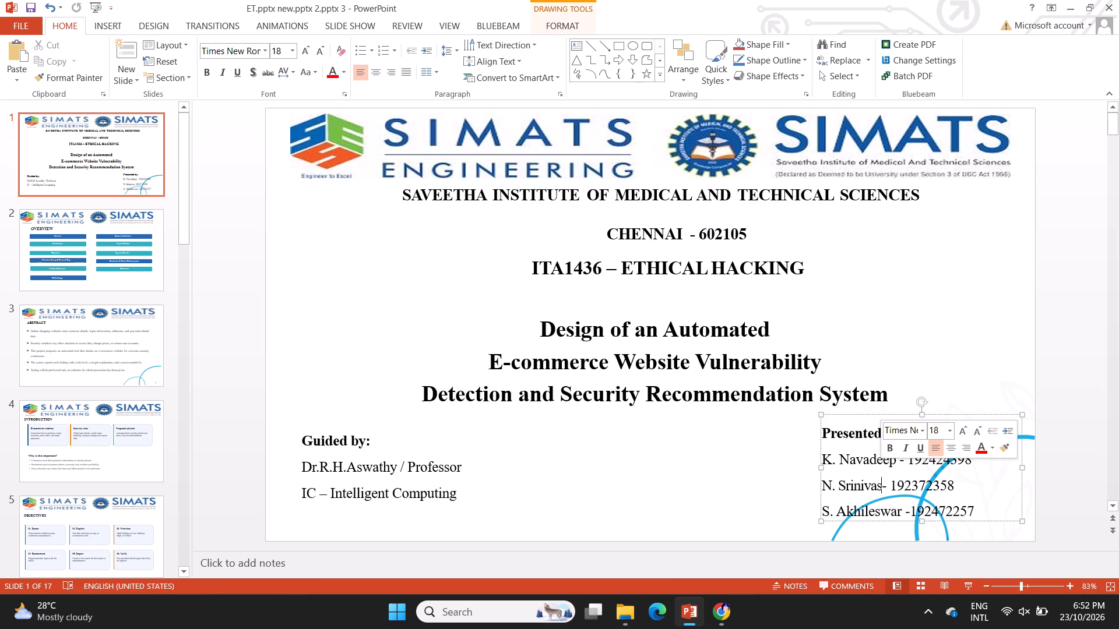
left_click(899, 460)
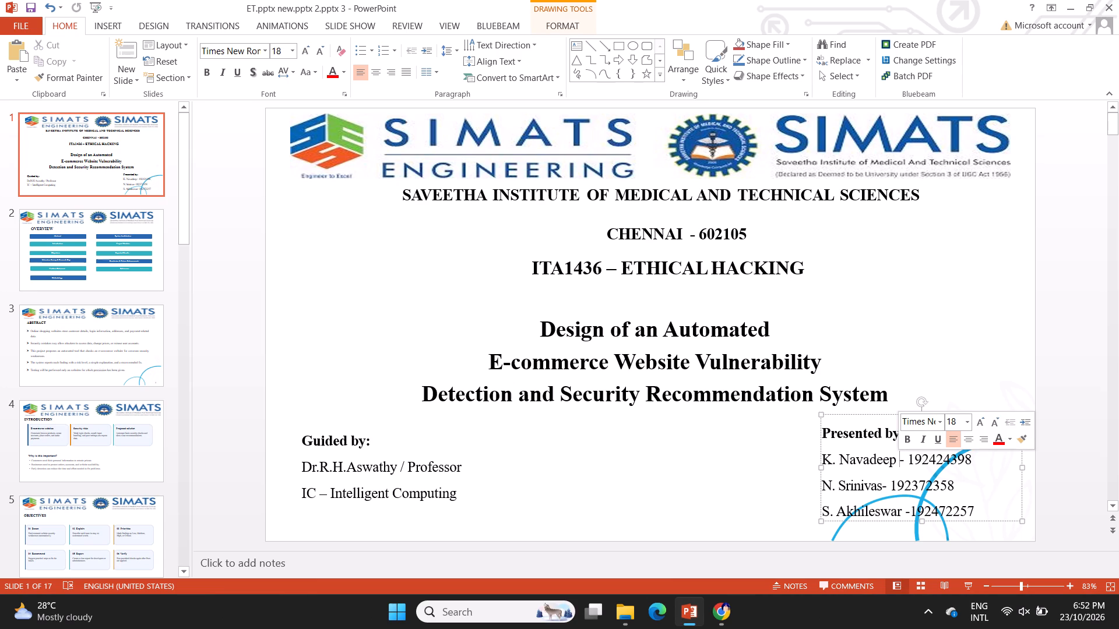
key("BackSpace")
key("BackSpace")
key("BackSpace")
key("BackSpace")
key("BackSpace")
key("BackSpace")
key("BackSpace")
key("BackSpace")
key("BackSpace")
key("BackSpace")
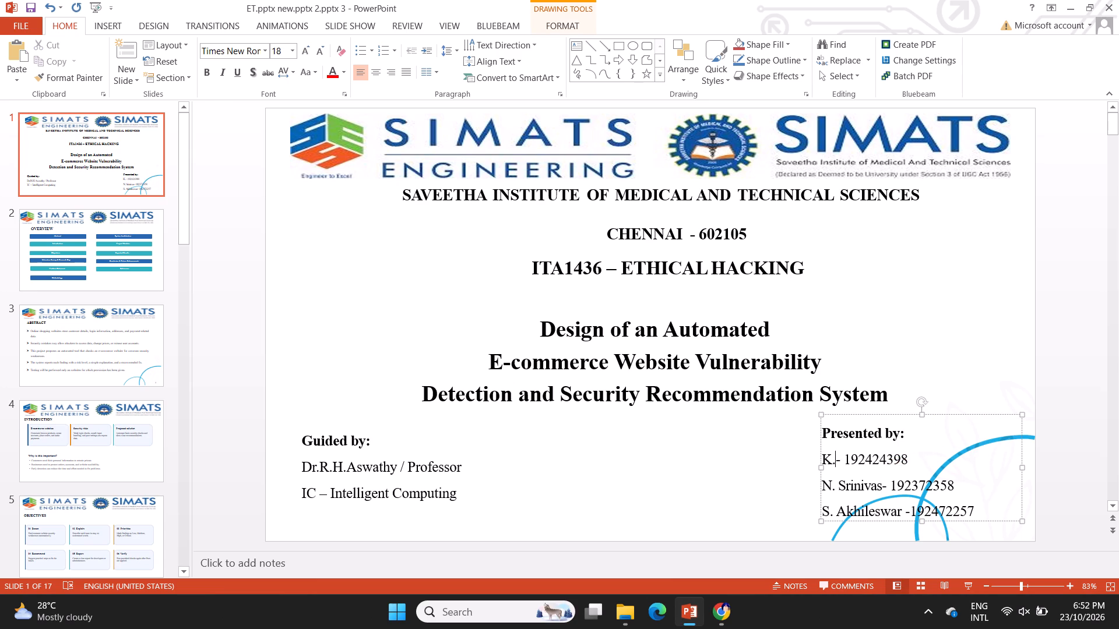
key("BackSpace")
key("BackSpace")
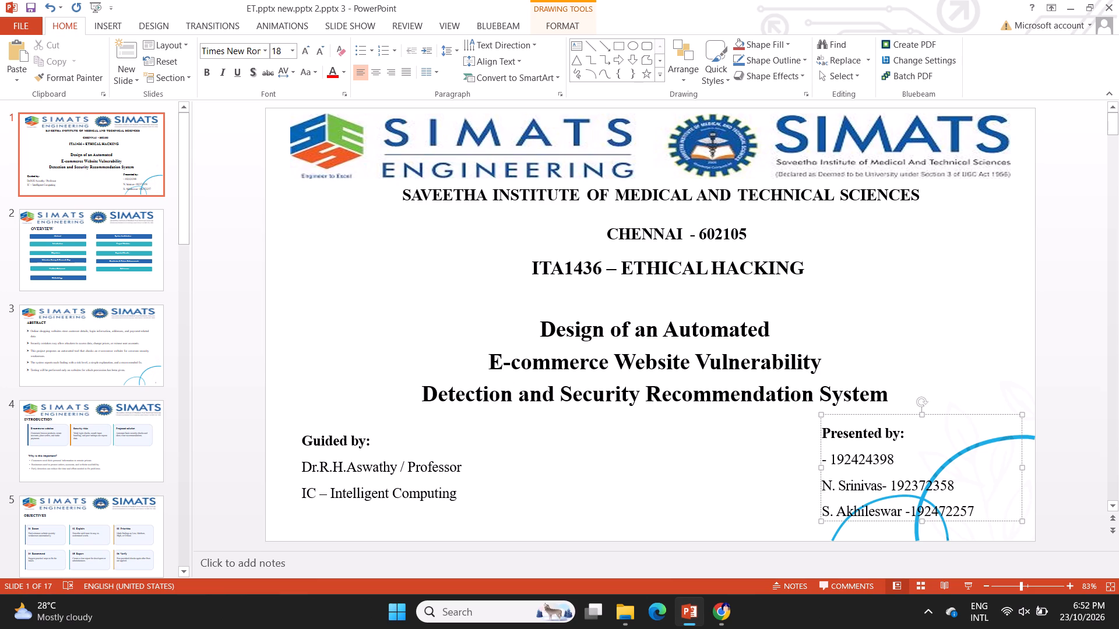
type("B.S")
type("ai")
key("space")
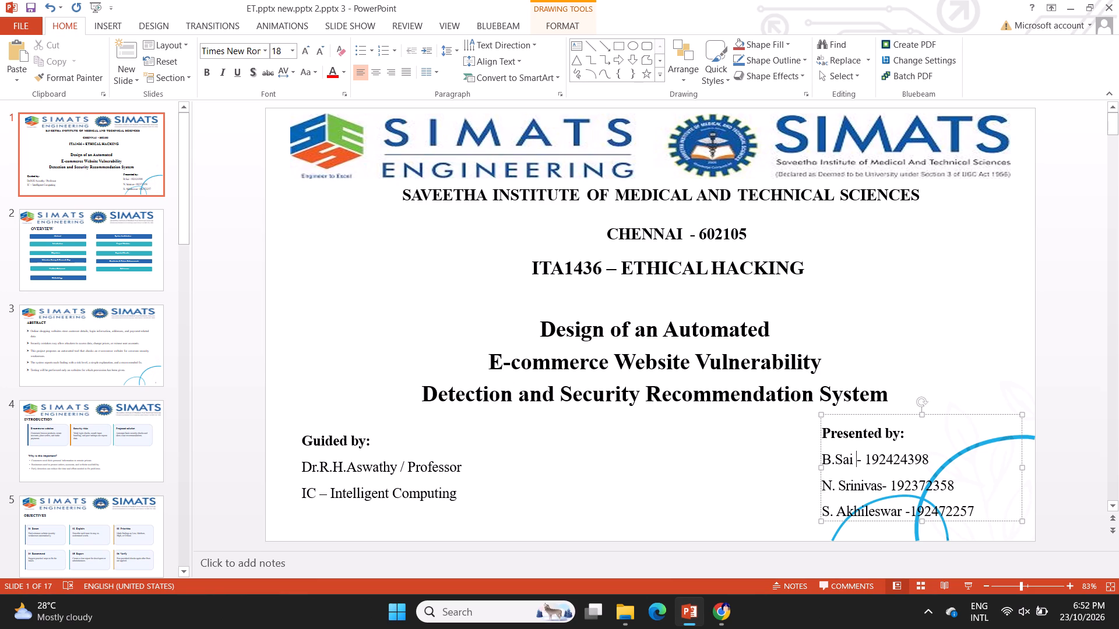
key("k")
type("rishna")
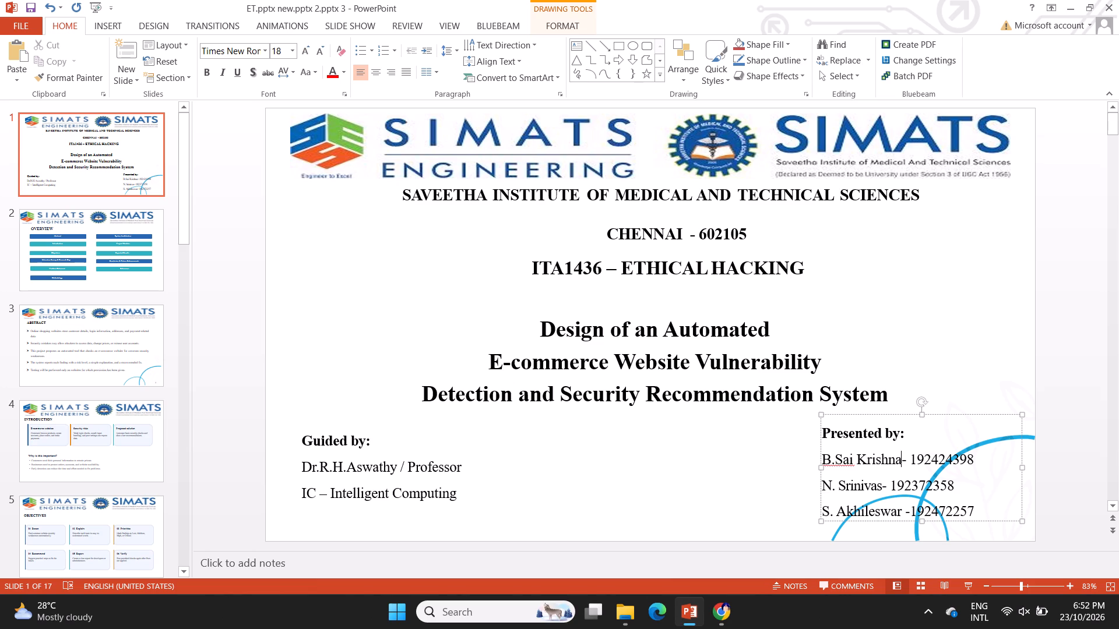
Replace the ending of the first presenter's register number in the "Presented by" list with the new presenter's digits.
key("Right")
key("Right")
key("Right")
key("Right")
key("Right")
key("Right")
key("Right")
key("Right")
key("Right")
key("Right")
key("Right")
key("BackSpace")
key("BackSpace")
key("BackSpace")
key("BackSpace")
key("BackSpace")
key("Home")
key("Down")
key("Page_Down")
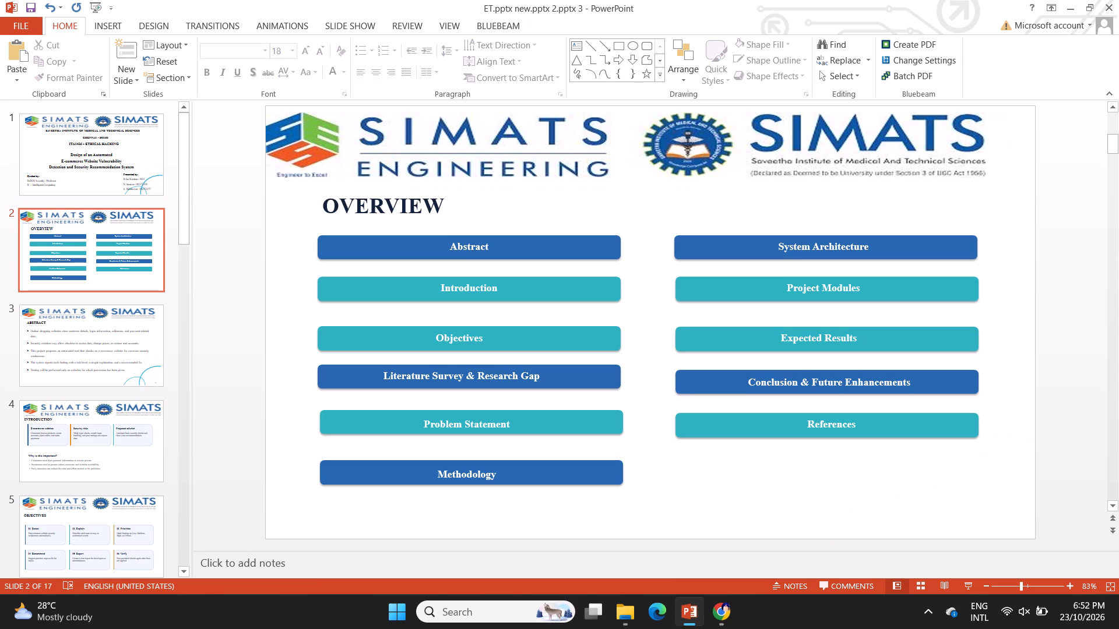
left_click(143, 157)
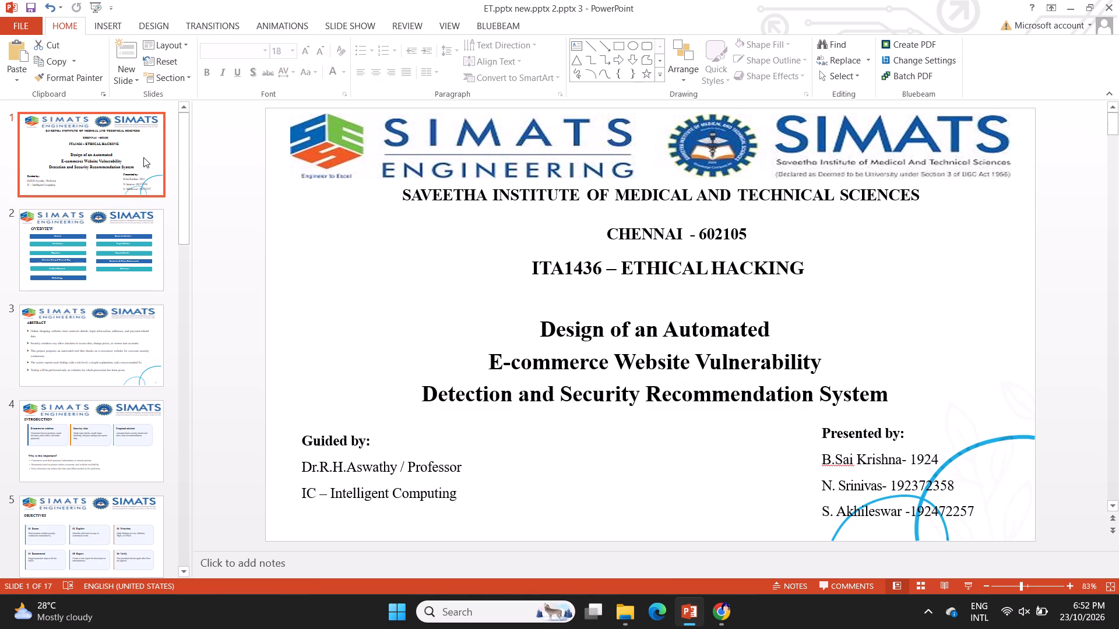
left_click(938, 461)
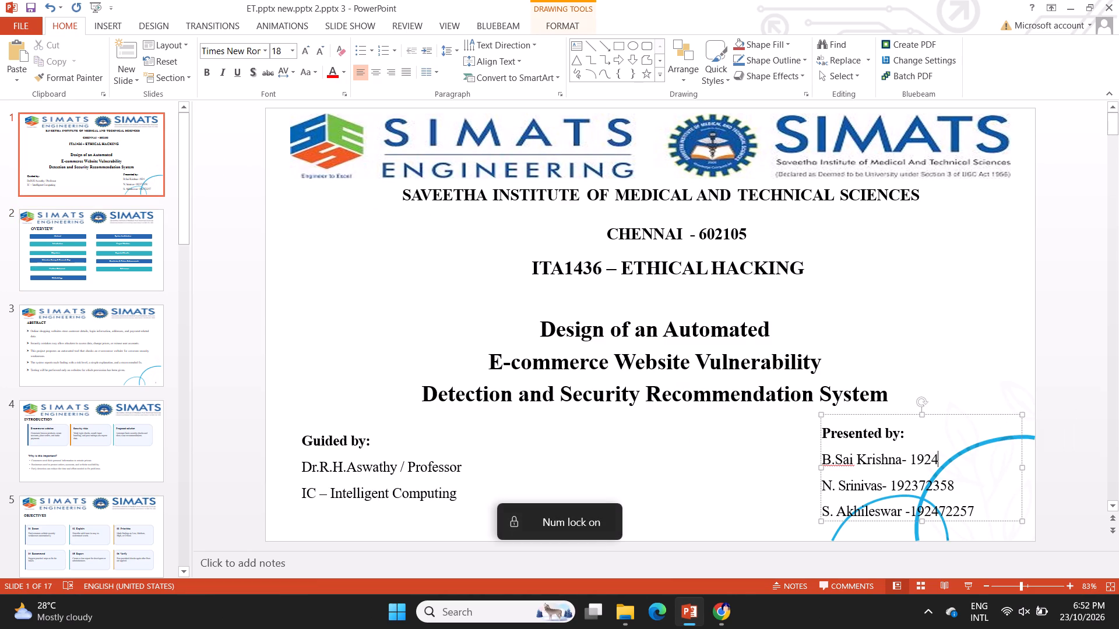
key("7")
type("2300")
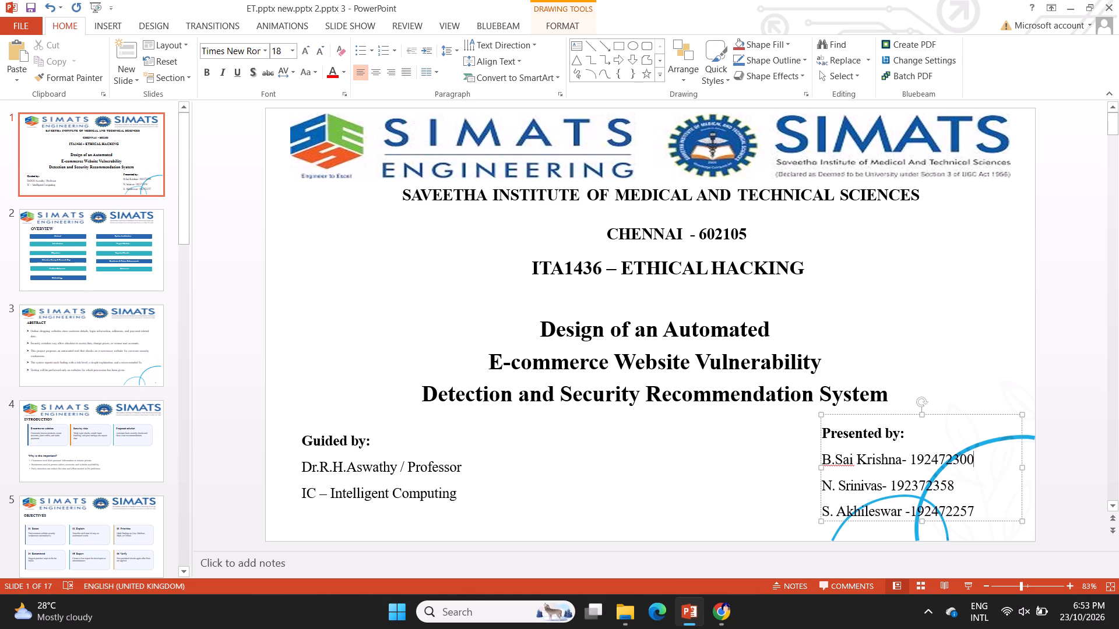
Replace the second presenter's name in the "Presented by" list with the new presenter's name, keeping the dash before the number.
left_click(882, 487)
key("BackSpace")
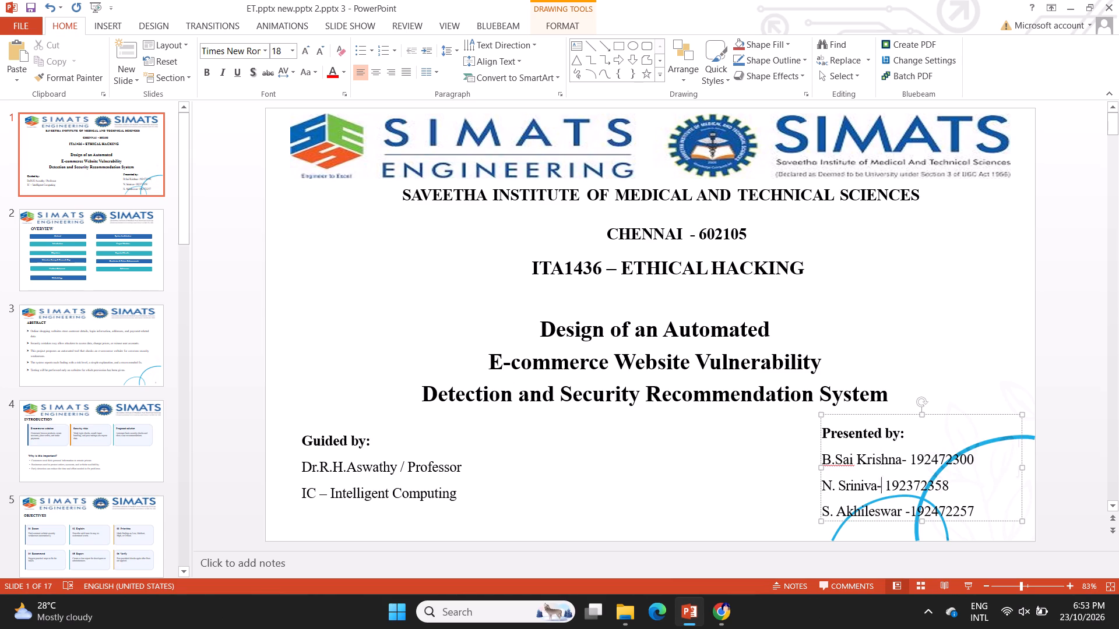
key("BackSpace")
key("BackSpace")
key("BackSpace")
key("BackSpace")
key("BackSpace")
key("BackSpace")
key("BackSpace")
key("BackSpace")
key("BackSpace")
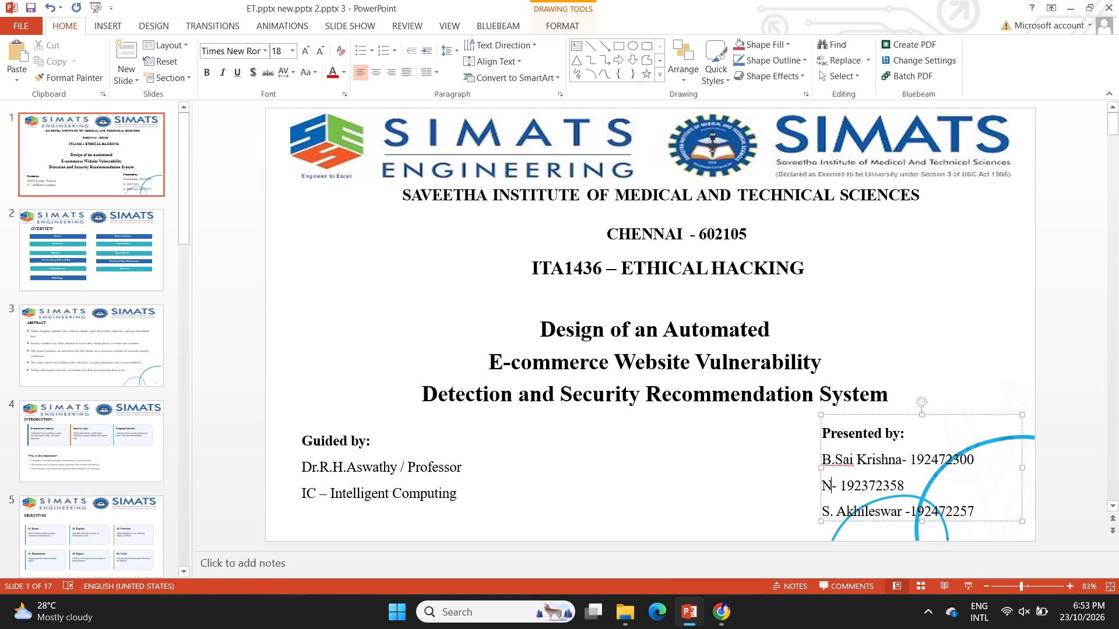
key("BackSpace")
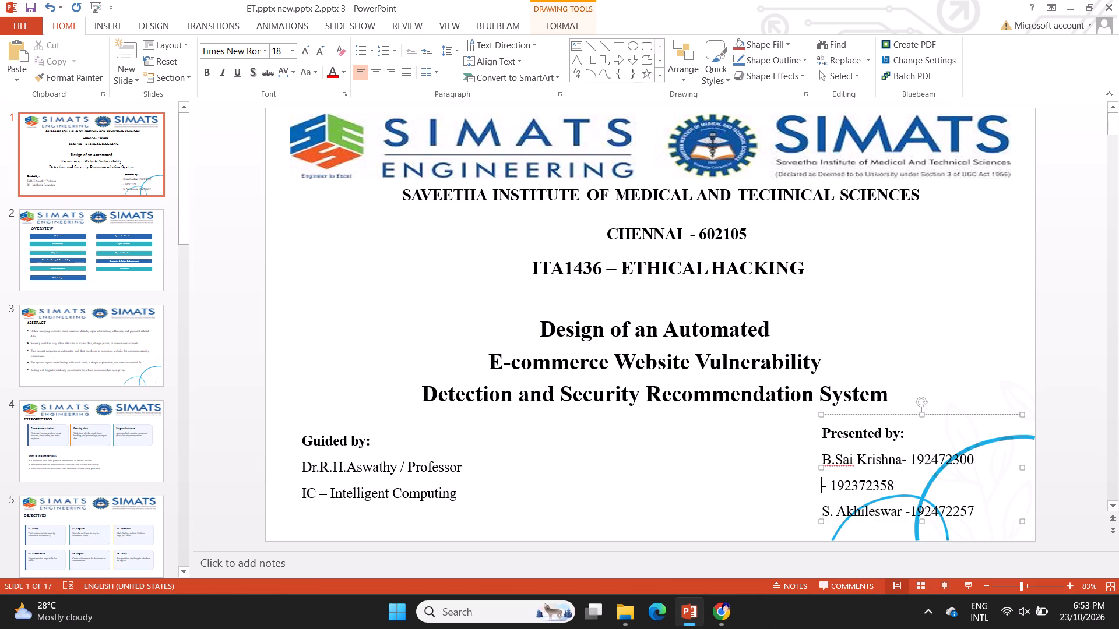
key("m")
key("BackSpace")
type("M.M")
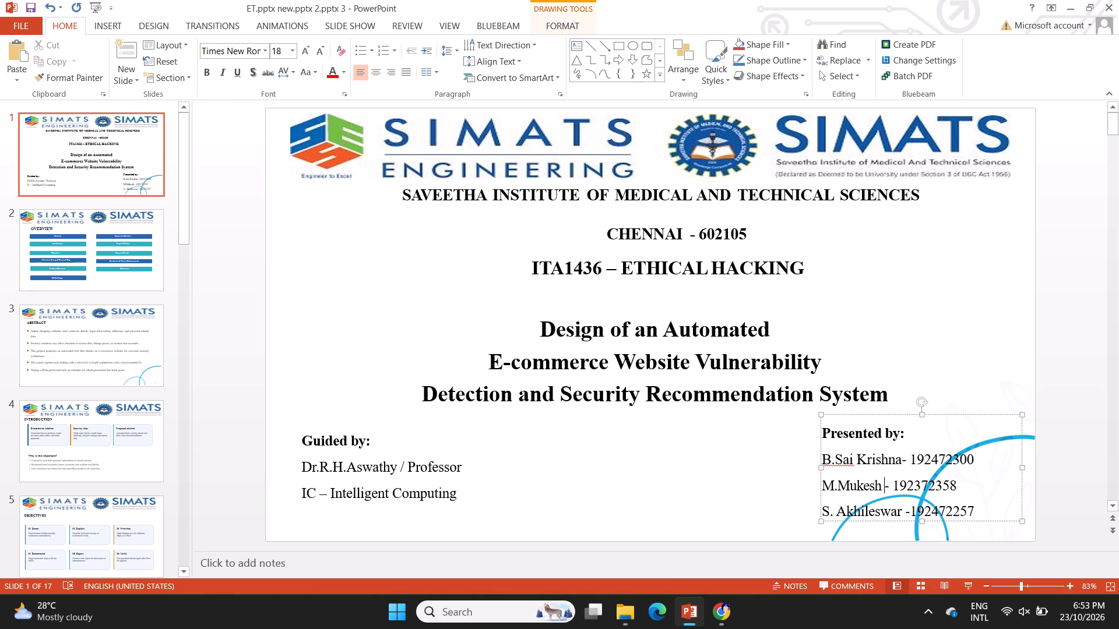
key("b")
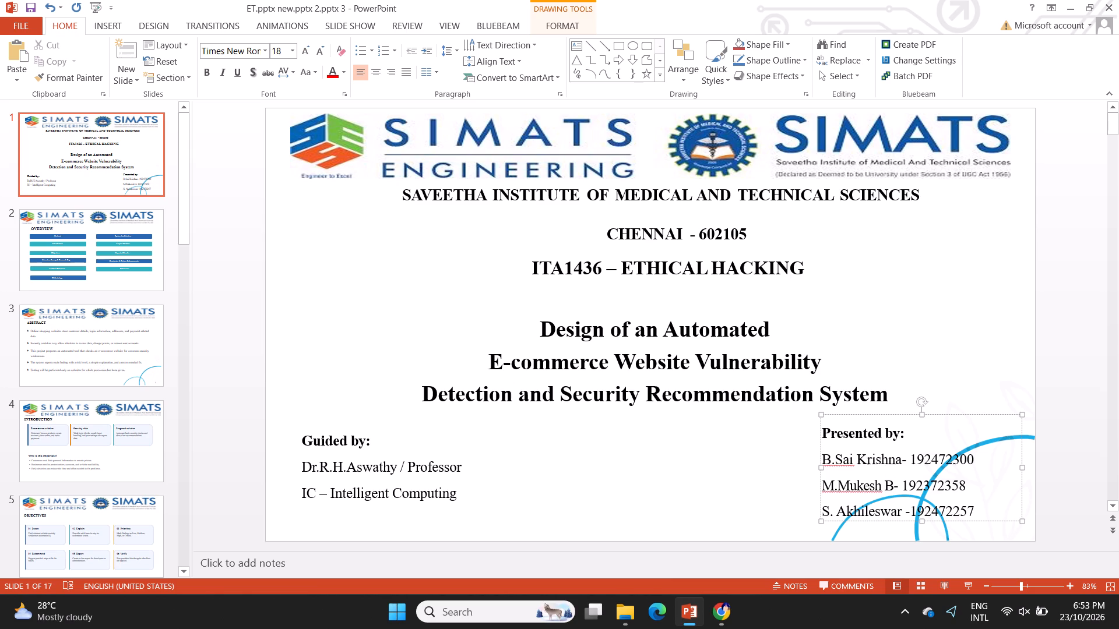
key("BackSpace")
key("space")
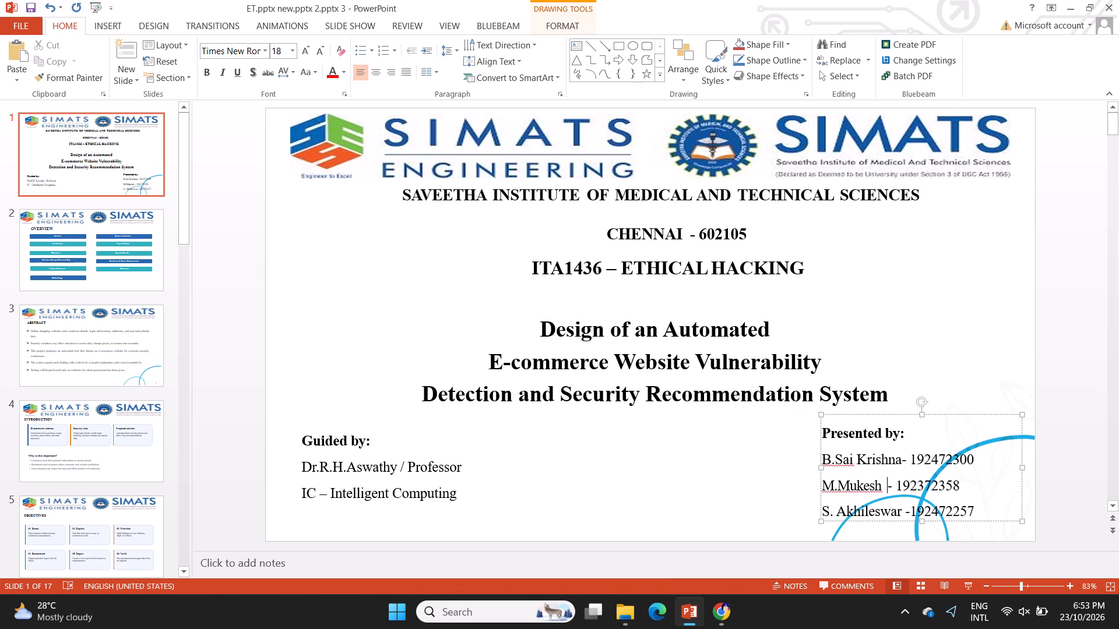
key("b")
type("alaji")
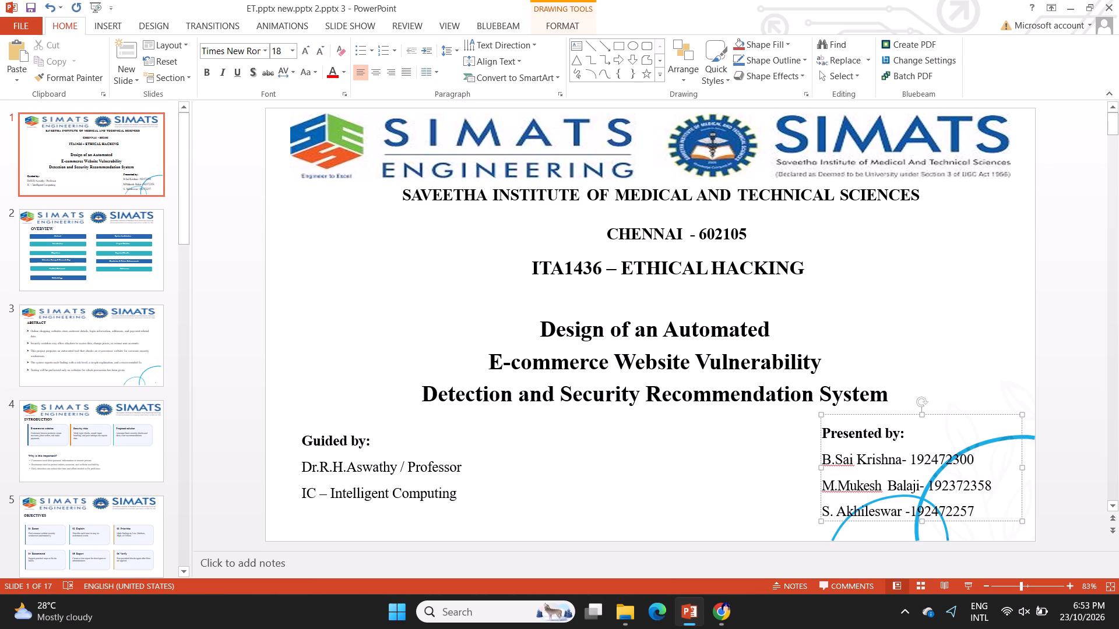
Replace the last six digits of the second presenter's register number with those of the new presenter.
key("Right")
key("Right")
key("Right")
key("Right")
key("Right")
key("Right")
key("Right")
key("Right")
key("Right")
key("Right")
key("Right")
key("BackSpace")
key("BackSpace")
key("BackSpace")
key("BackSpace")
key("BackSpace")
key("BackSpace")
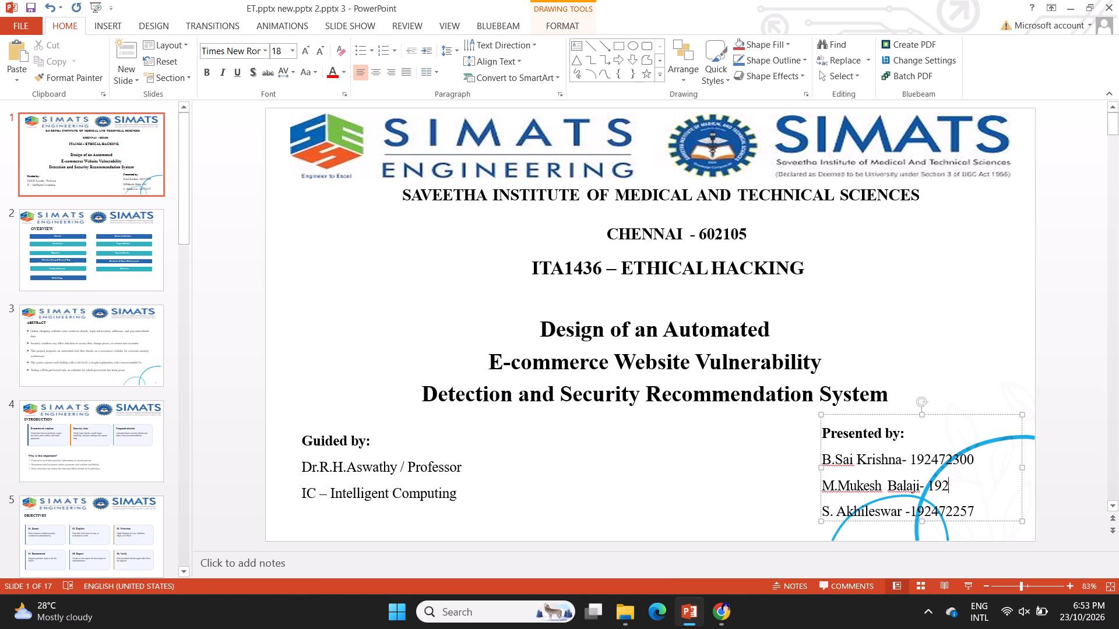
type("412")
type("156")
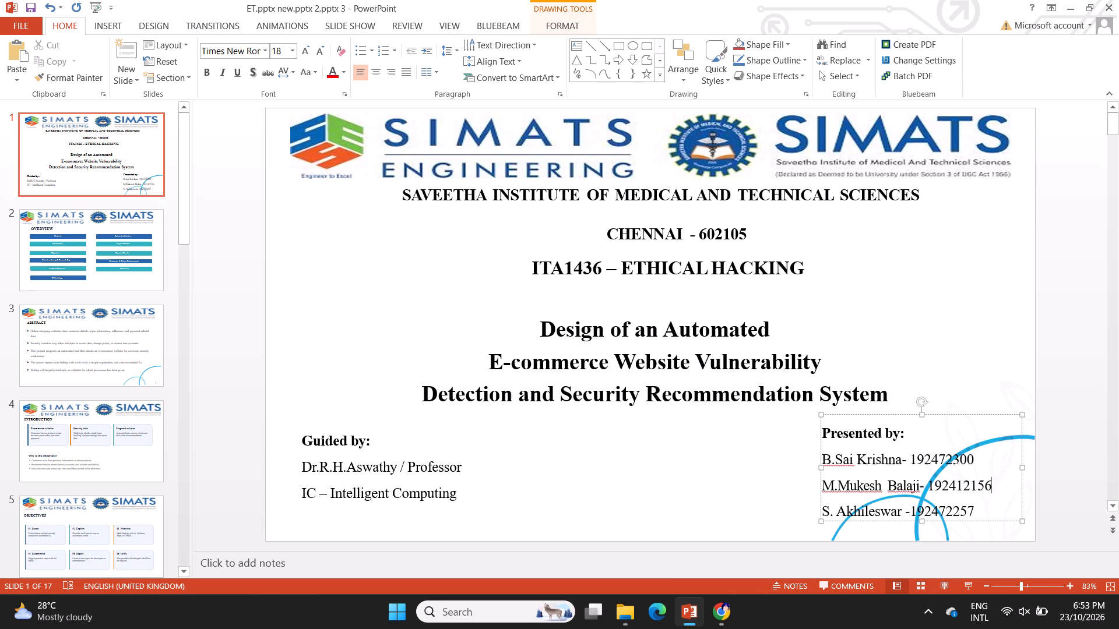
Replace the third presenter's name in the "Presented by" list with the new presenter's name.
left_click(904, 512)
key("BackSpace")
key("BackSpace")
key("BackSpace")
key("BackSpace")
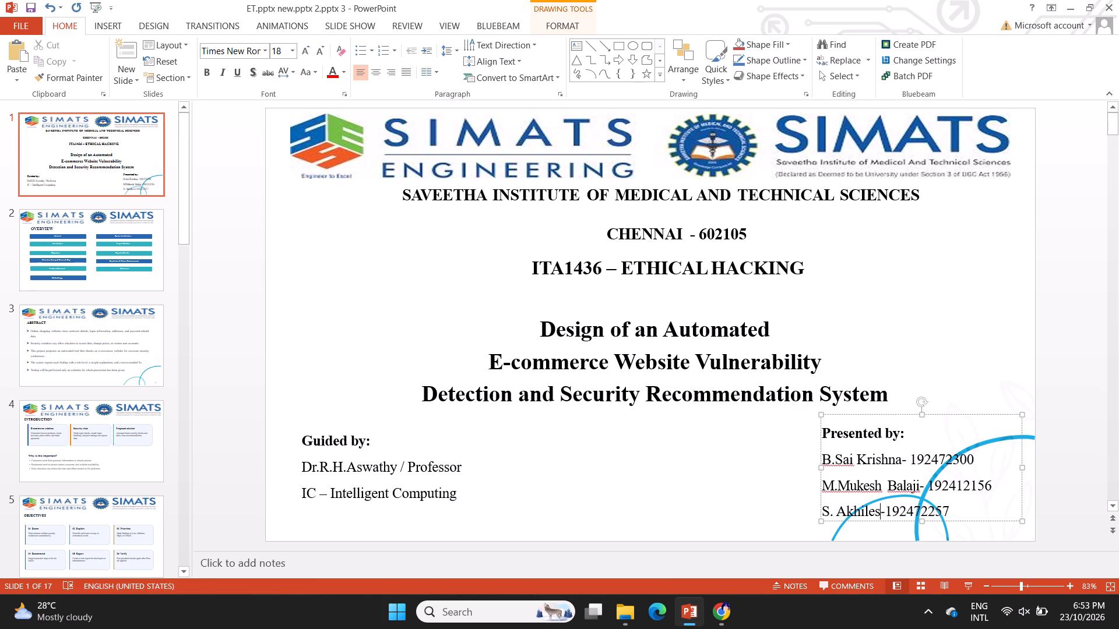
key("BackSpace")
key("BackSpace")
key("BackSpace")
key("BackSpace")
key("BackSpace")
key("BackSpace")
key("BackSpace")
key("BackSpace")
key("BackSpace")
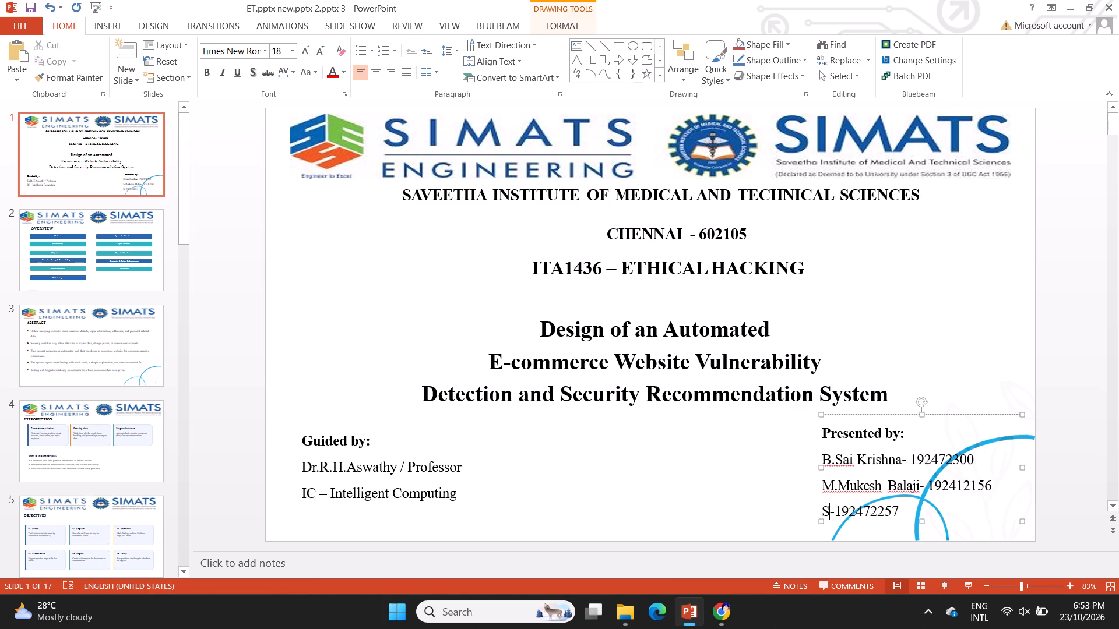
key("BackSpace")
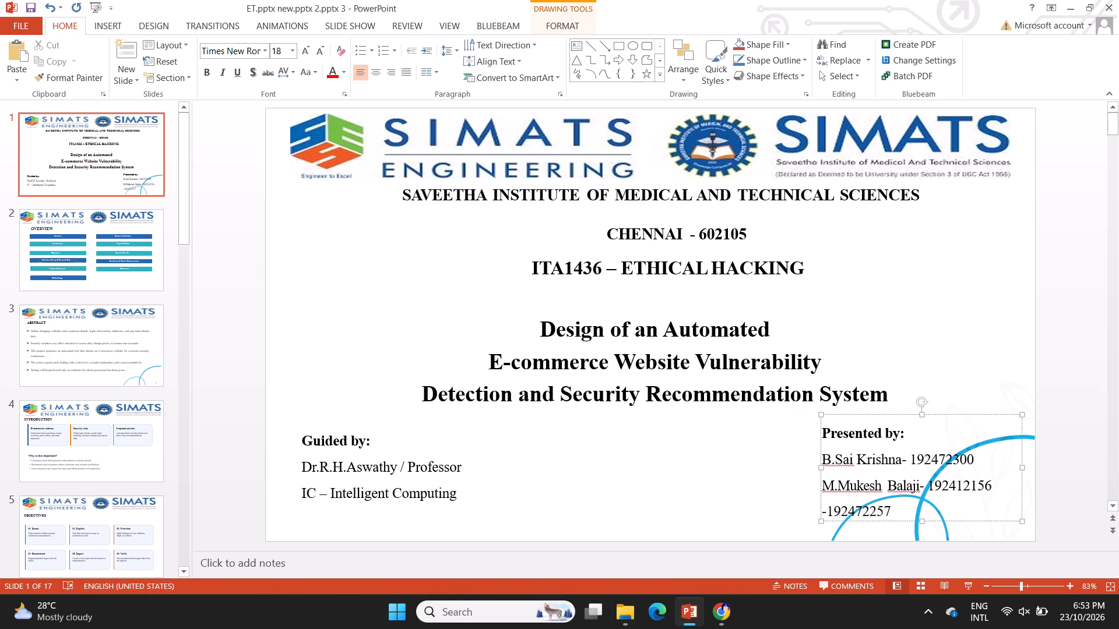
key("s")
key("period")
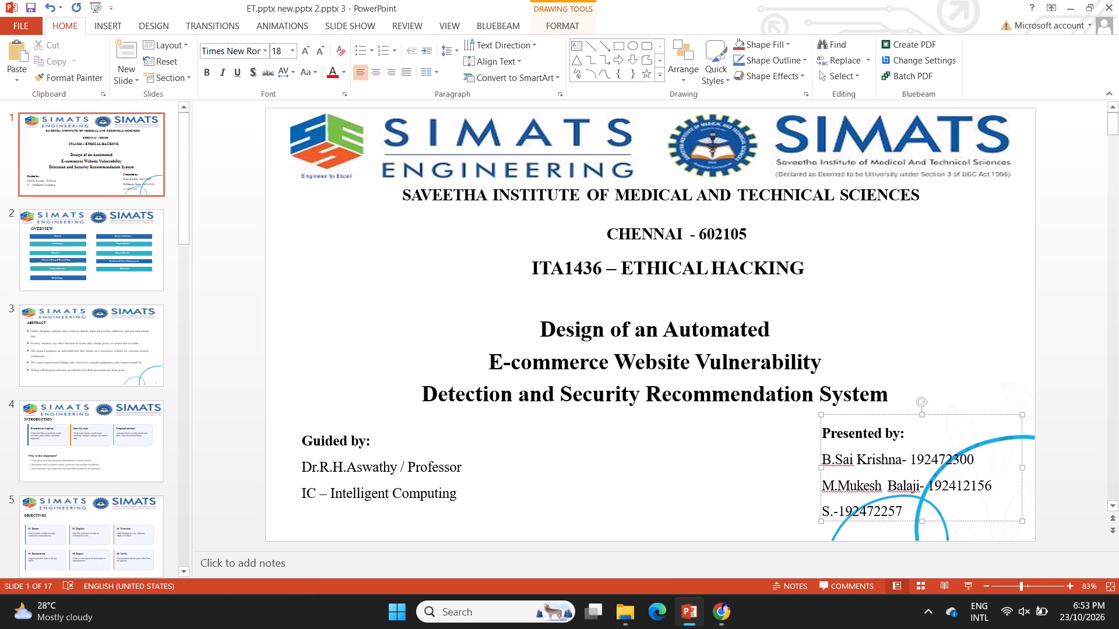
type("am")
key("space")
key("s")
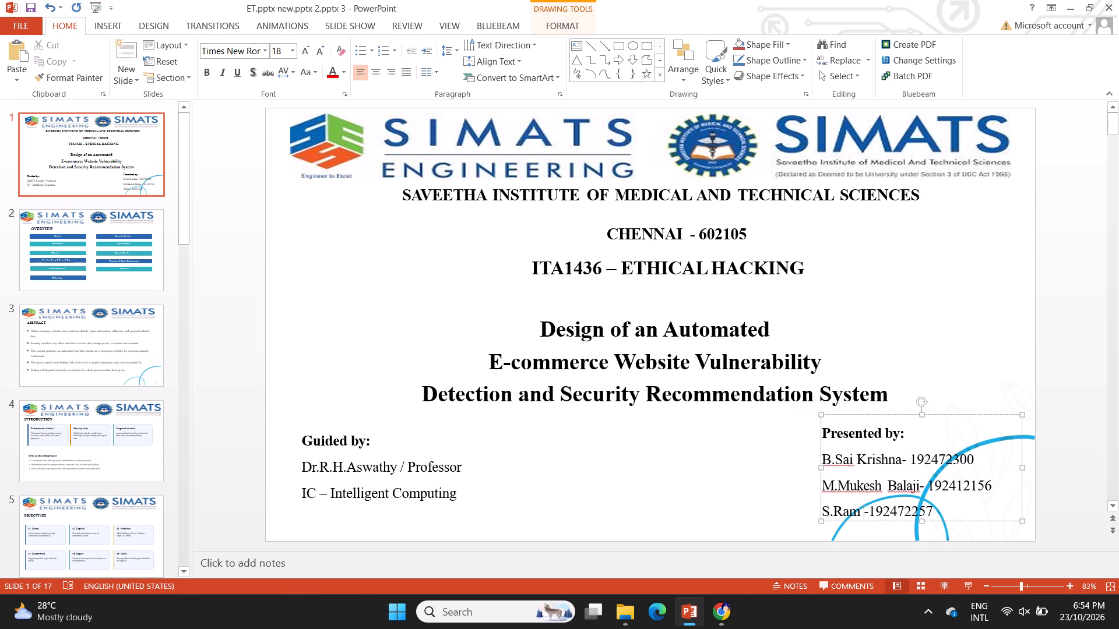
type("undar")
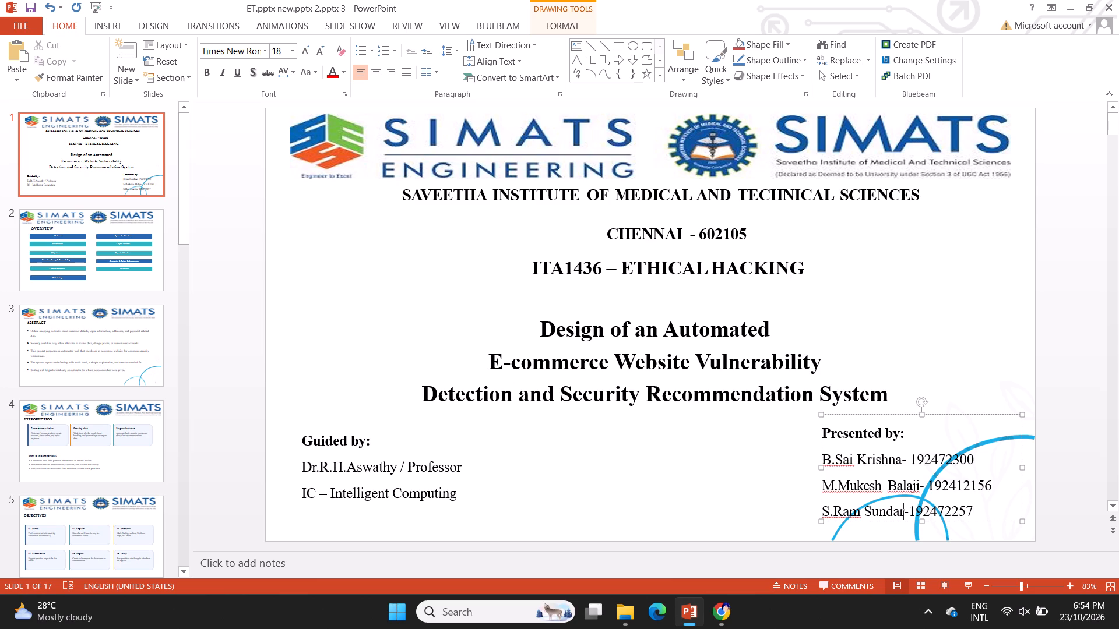
Replace the third presenter's register number with the new presenter's number, keeping its leading 19.
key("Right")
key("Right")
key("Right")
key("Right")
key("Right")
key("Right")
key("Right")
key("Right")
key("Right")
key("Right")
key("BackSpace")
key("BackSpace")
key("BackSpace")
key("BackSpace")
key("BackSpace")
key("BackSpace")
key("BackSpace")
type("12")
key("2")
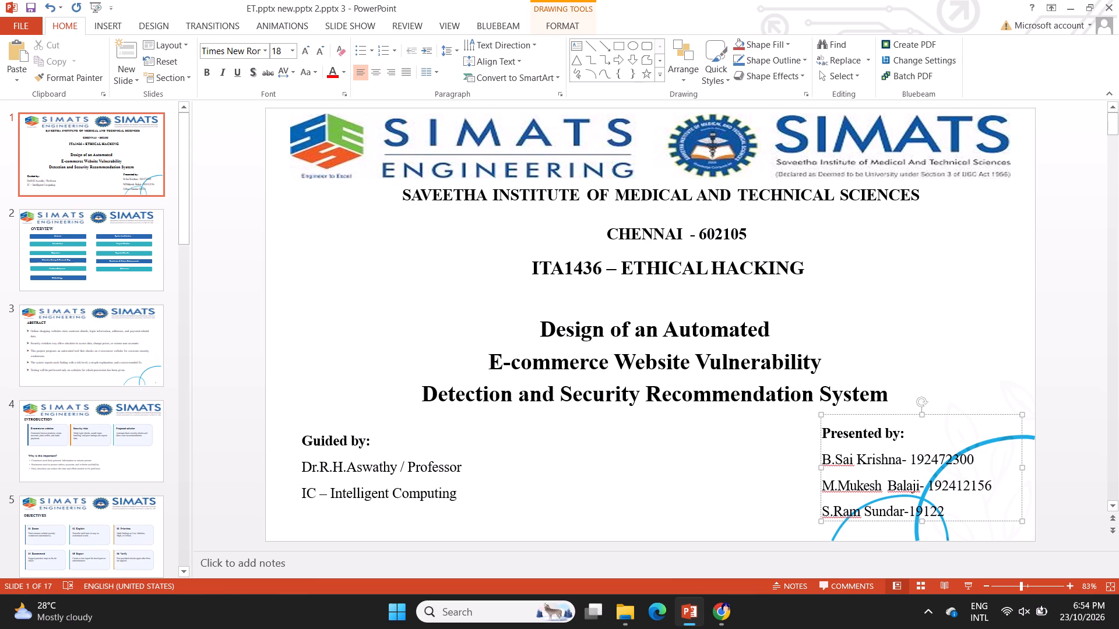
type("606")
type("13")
Add a fourth presenter's name and register number on a new line at the end of the "Presented by" list.
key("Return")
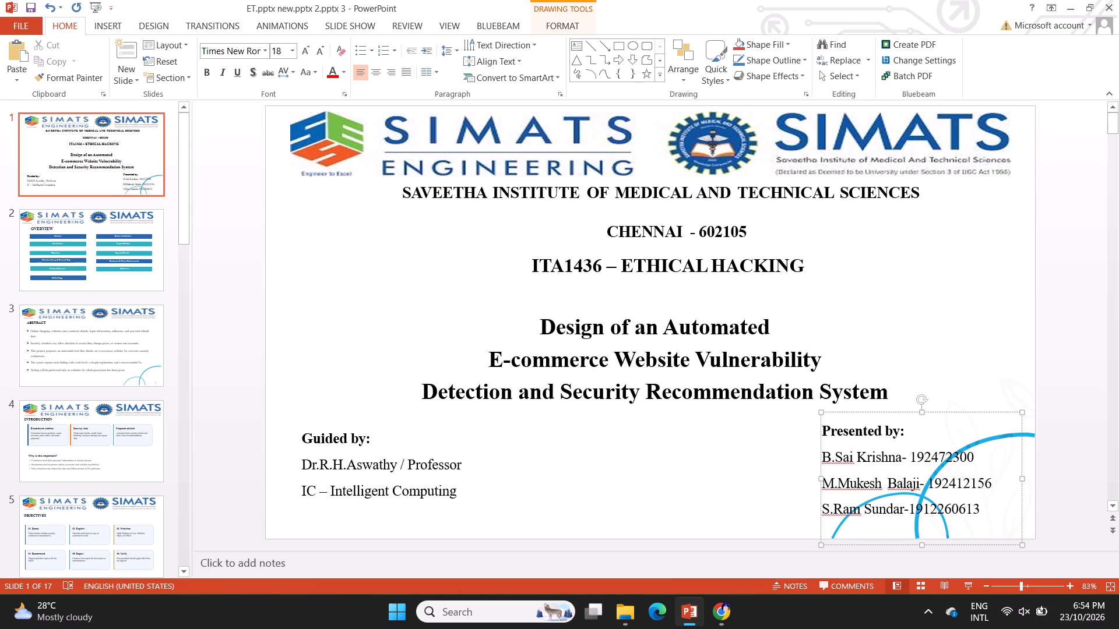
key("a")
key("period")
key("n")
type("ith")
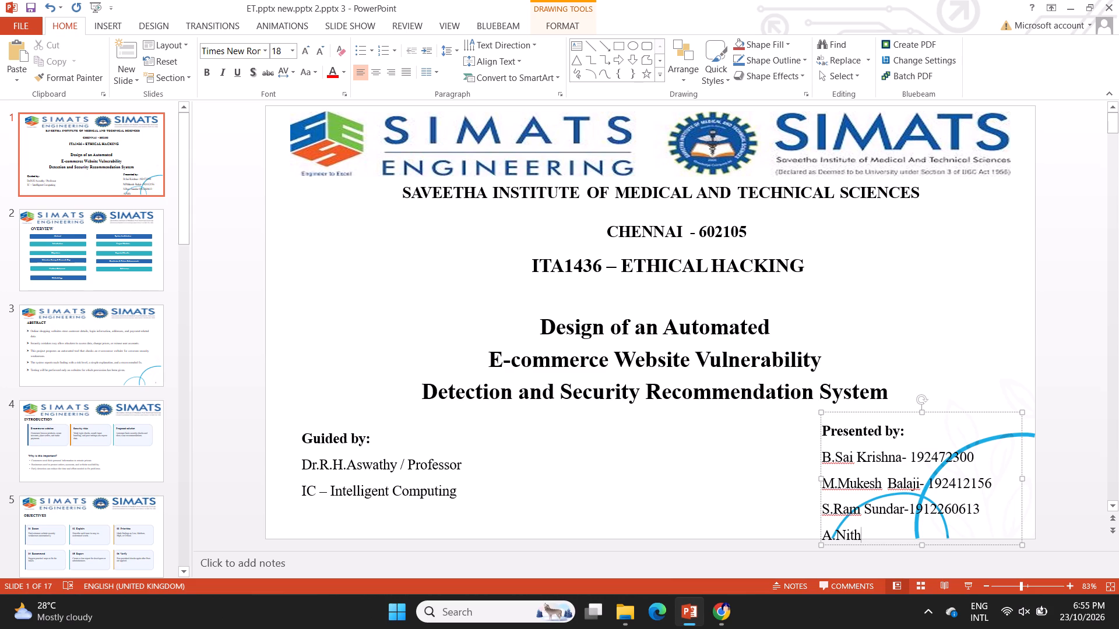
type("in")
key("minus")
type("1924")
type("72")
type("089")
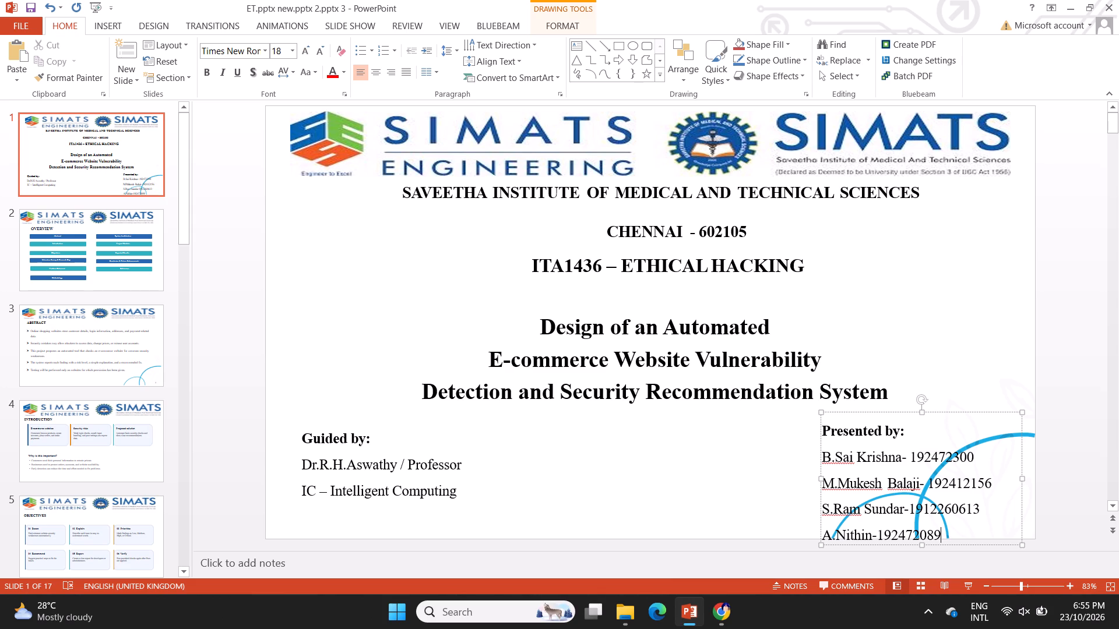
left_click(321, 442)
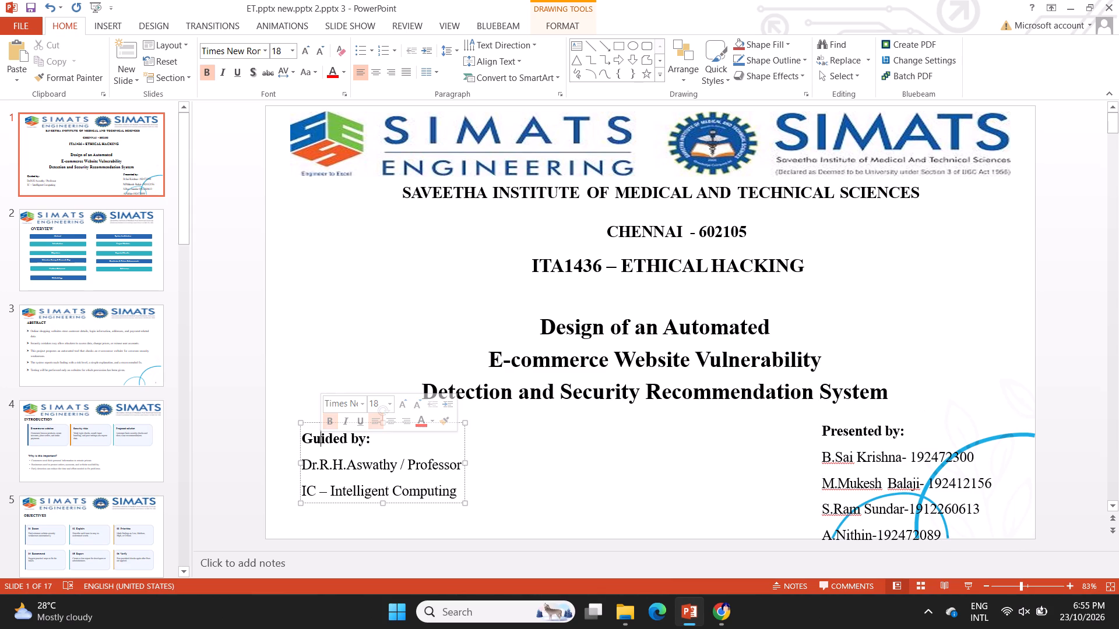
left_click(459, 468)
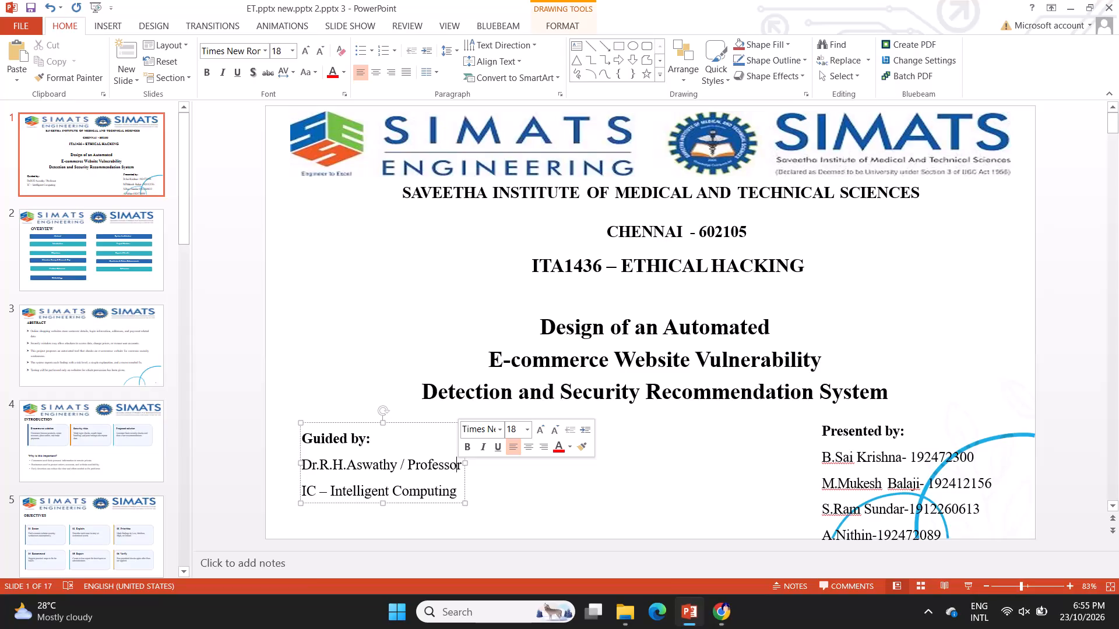
Change the course code before "ETHICAL HACKING" on the title slide to ITA1416.
left_click(603, 268)
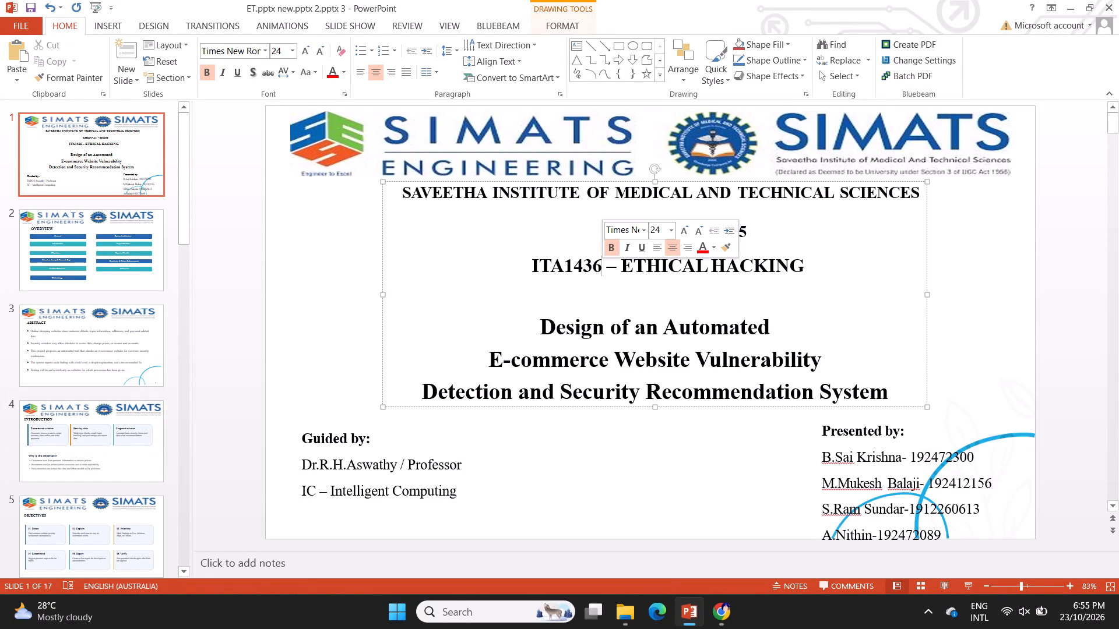
key("BackSpace")
key("BackSpace")
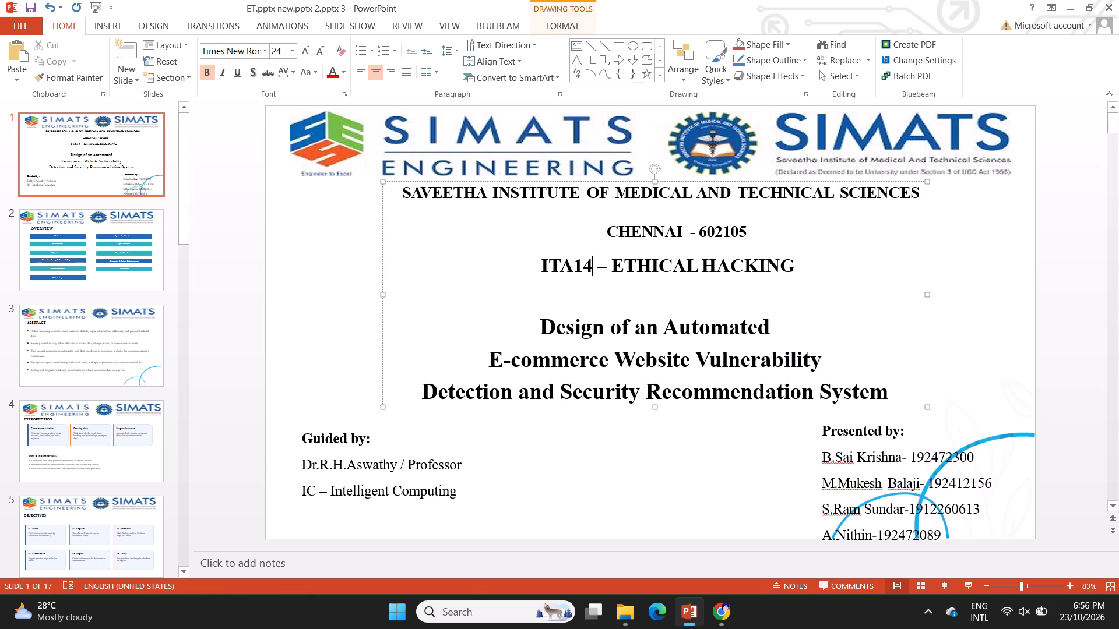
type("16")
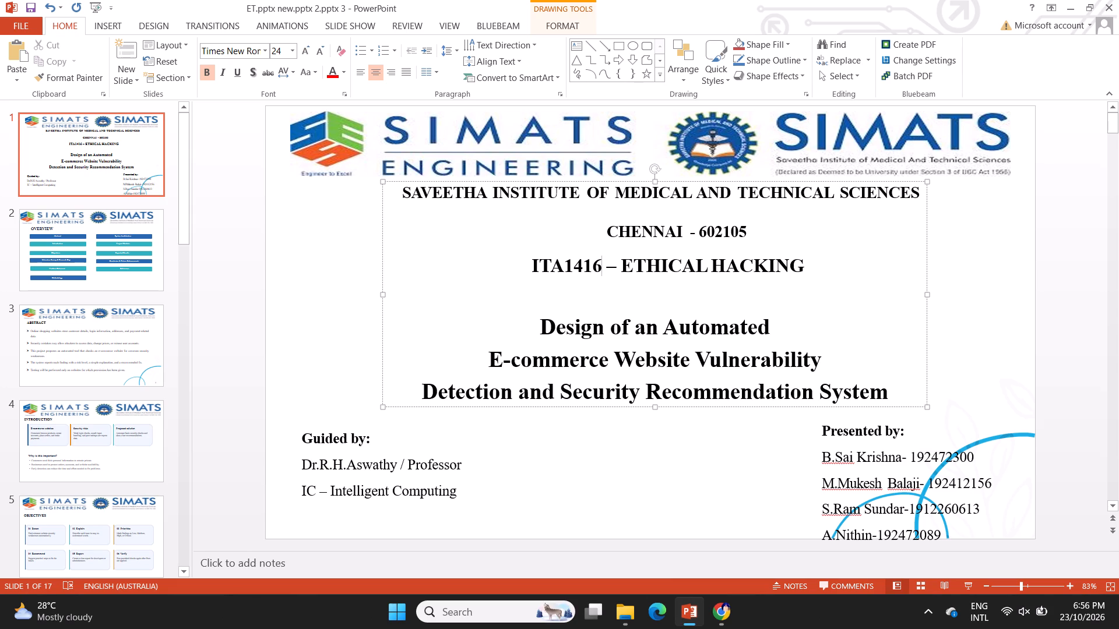
Replace the name and Professor designation under "Guided by:" with the new guide's name, keeping the "Dr." prefix.
left_click(374, 469)
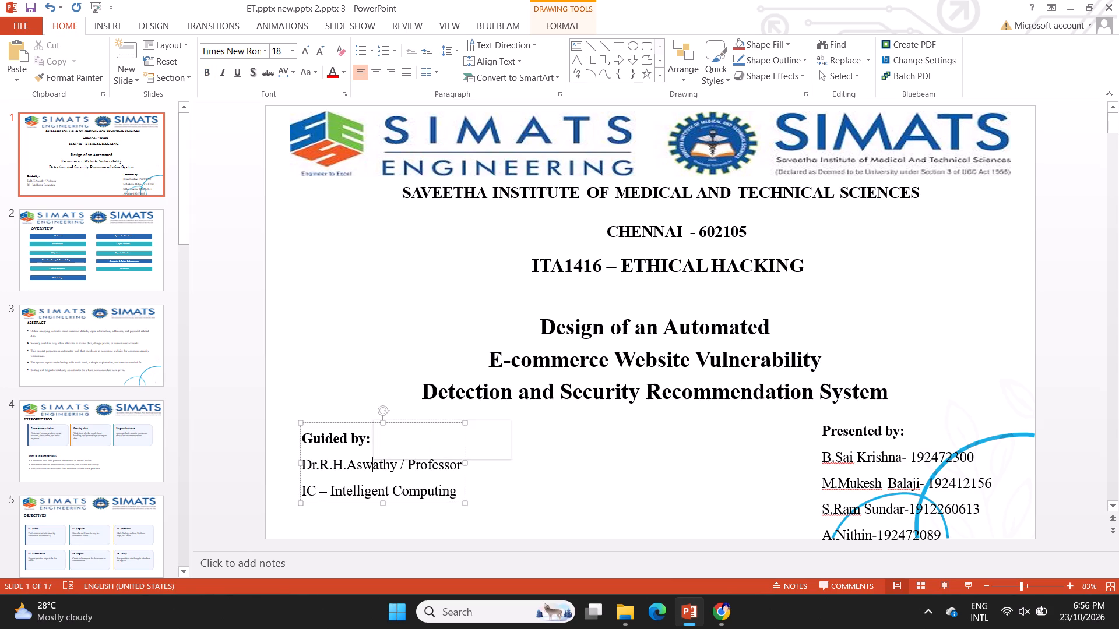
left_click(459, 467)
key("Right")
key("BackSpace")
key("BackSpace")
key("BackSpace")
key("BackSpace")
key("BackSpace")
key("BackSpace")
key("BackSpace")
key("BackSpace")
key("BackSpace")
key("BackSpace")
key("BackSpace")
key("BackSpace")
key("BackSpace")
key("BackSpace")
key("BackSpace")
key("BackSpace")
key("BackSpace")
key("BackSpace")
key("BackSpace")
key("BackSpace")
key("BackSpace")
key("BackSpace")
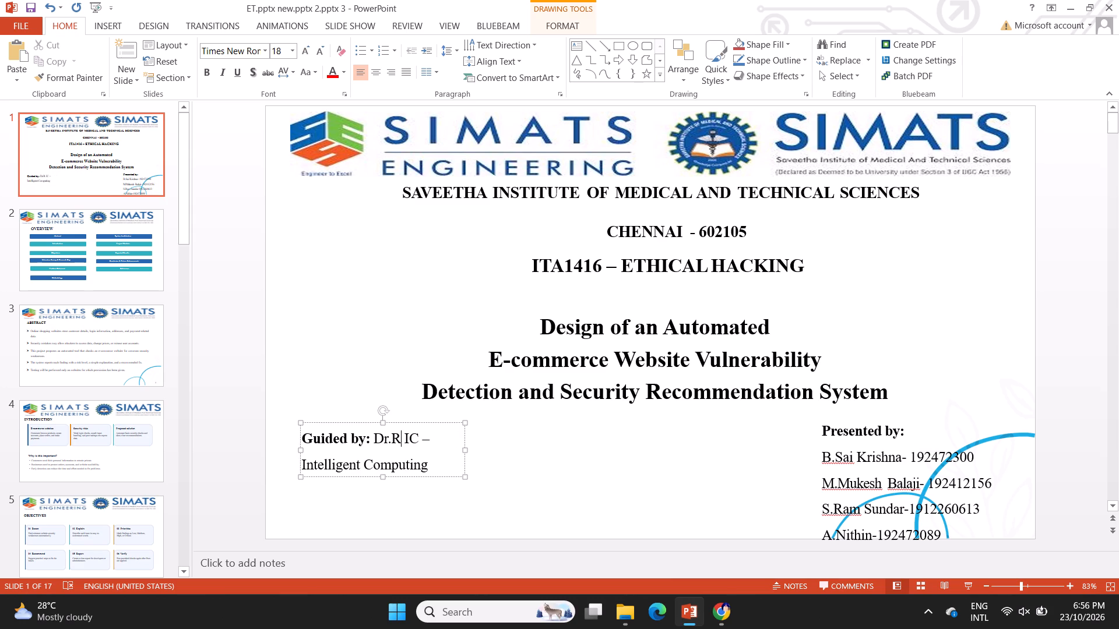
key("BackSpace")
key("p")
key("BackSpace")
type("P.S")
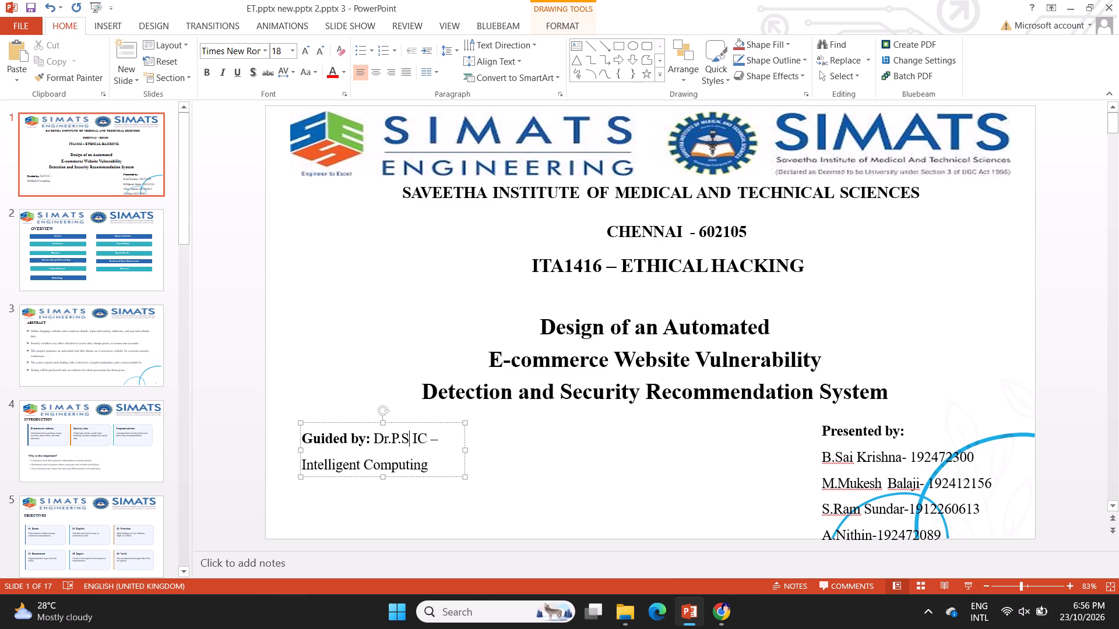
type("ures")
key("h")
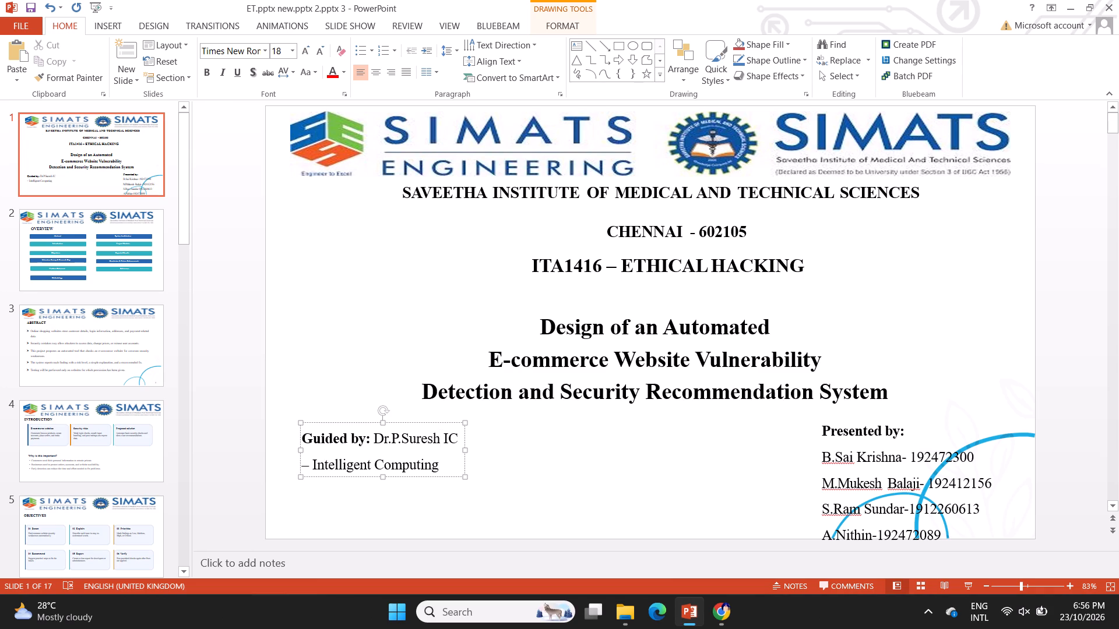
Delete the "IC – Intelligent Computing" department text after the guide's name, leaving the name complete.
left_click(446, 465)
key("BackSpace")
key("BackSpace")
key("BackSpace")
key("BackSpace")
key("BackSpace")
key("BackSpace")
key("BackSpace")
key("BackSpace")
key("BackSpace")
key("BackSpace")
key("BackSpace")
key("BackSpace")
key("BackSpace")
key("BackSpace")
key("BackSpace")
key("BackSpace")
key("BackSpace")
key("BackSpace")
key("BackSpace")
key("BackSpace")
key("BackSpace")
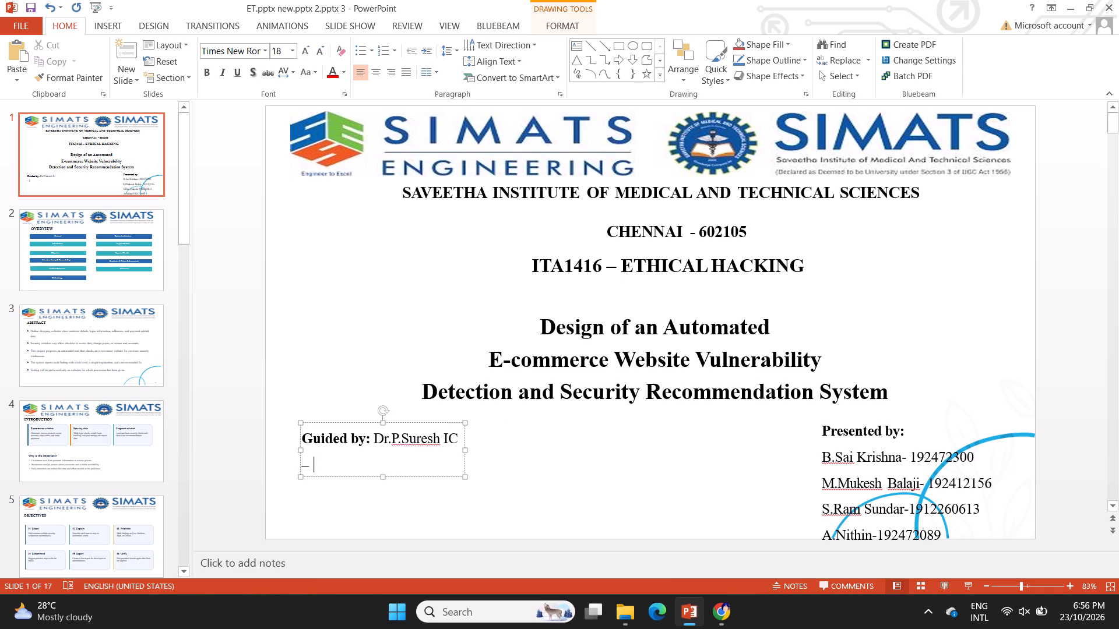
key("BackSpace")
key("BackSpace")
key("BackSpace")
key("BackSpace")
key("BackSpace")
key("BackSpace")
key("BackSpace")
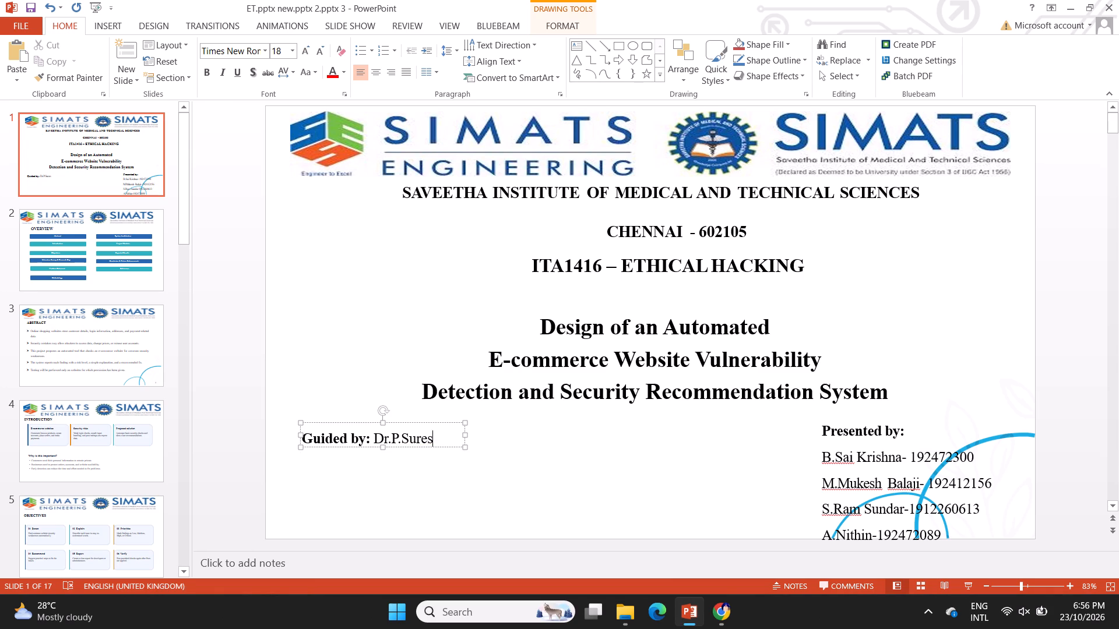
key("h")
Place the guide's name on its own line beneath the "Guided by:" heading.
key("Left")
key("Left")
key("Left")
key("Left")
key("Left")
key("Left")
key("Left")
key("Left")
key("Left")
key("Left")
key("Left")
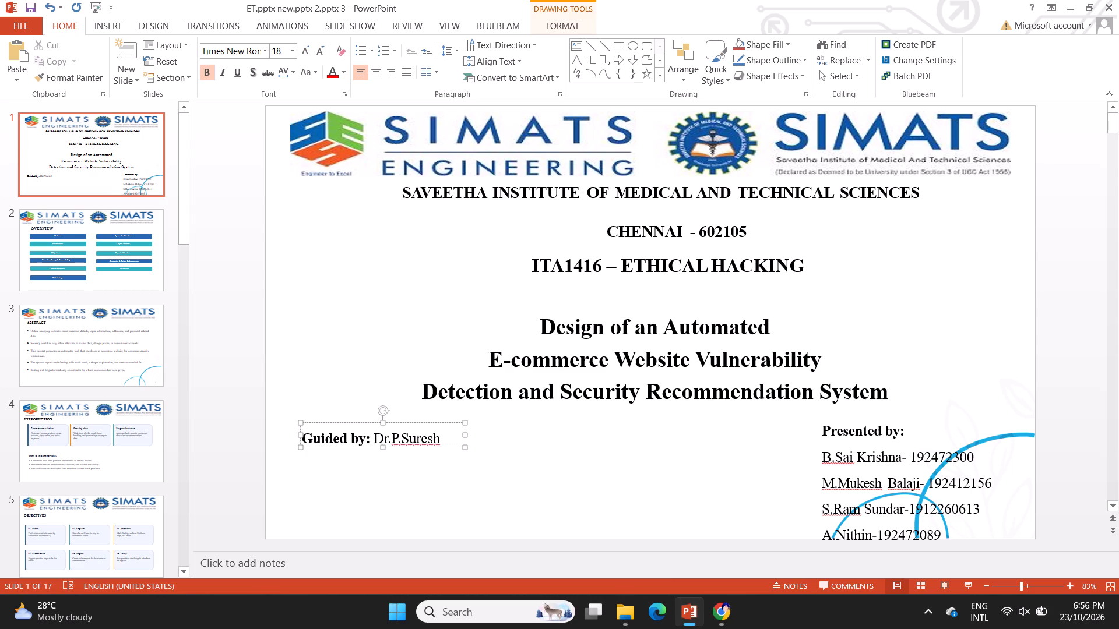
key("Return")
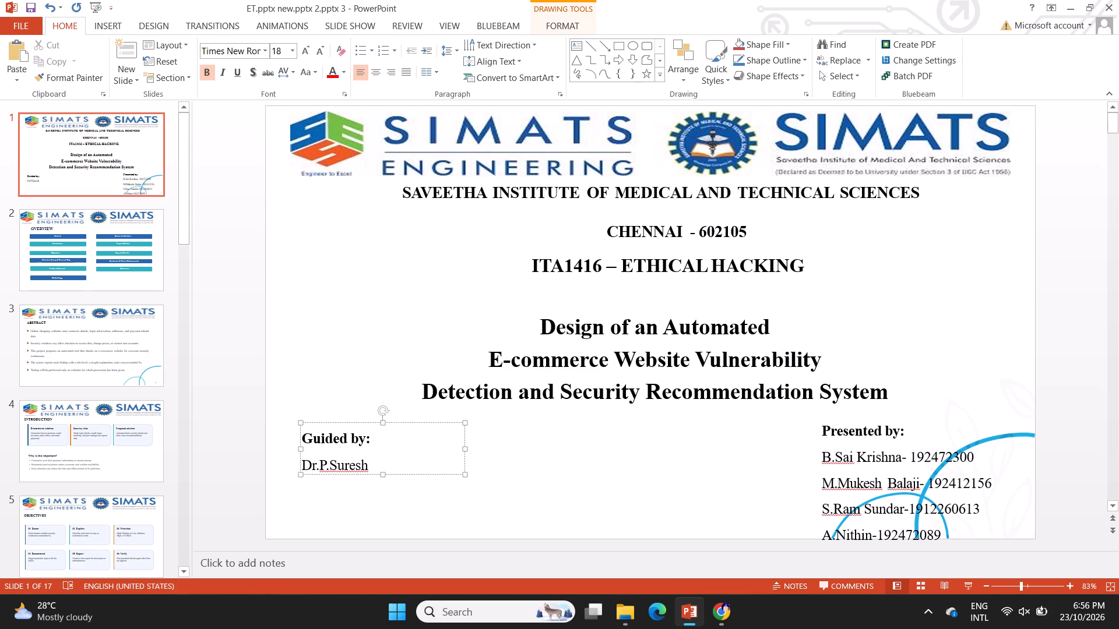
Move the "Presented by" text box slightly up and to the left so all four presenter lines fit on the slide.
left_click(922, 461)
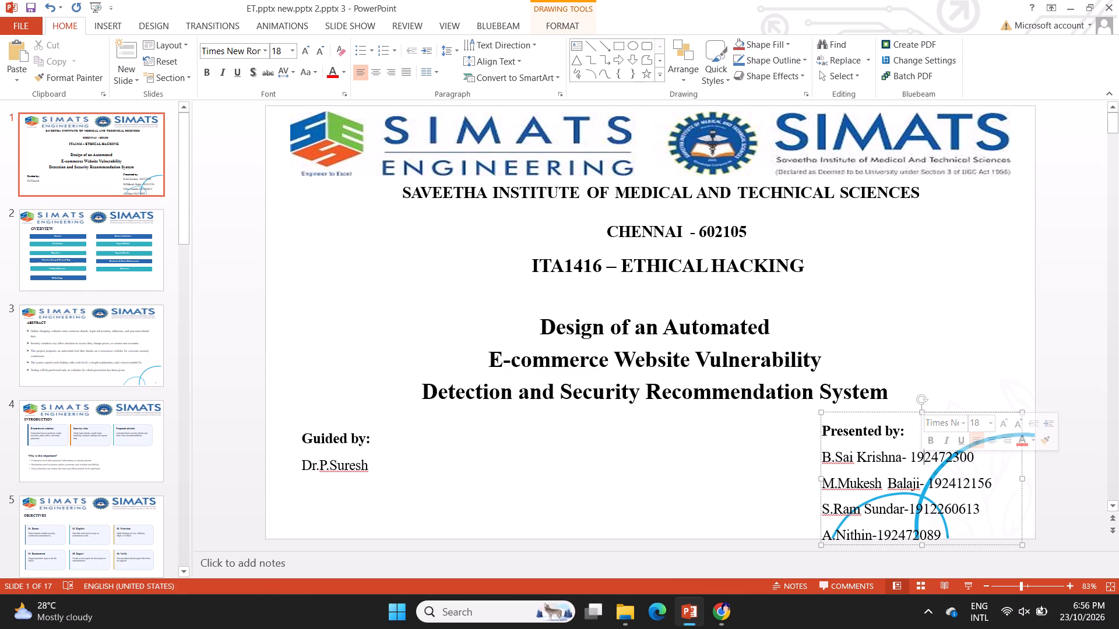
left_click_drag(865, 411, 855, 411)
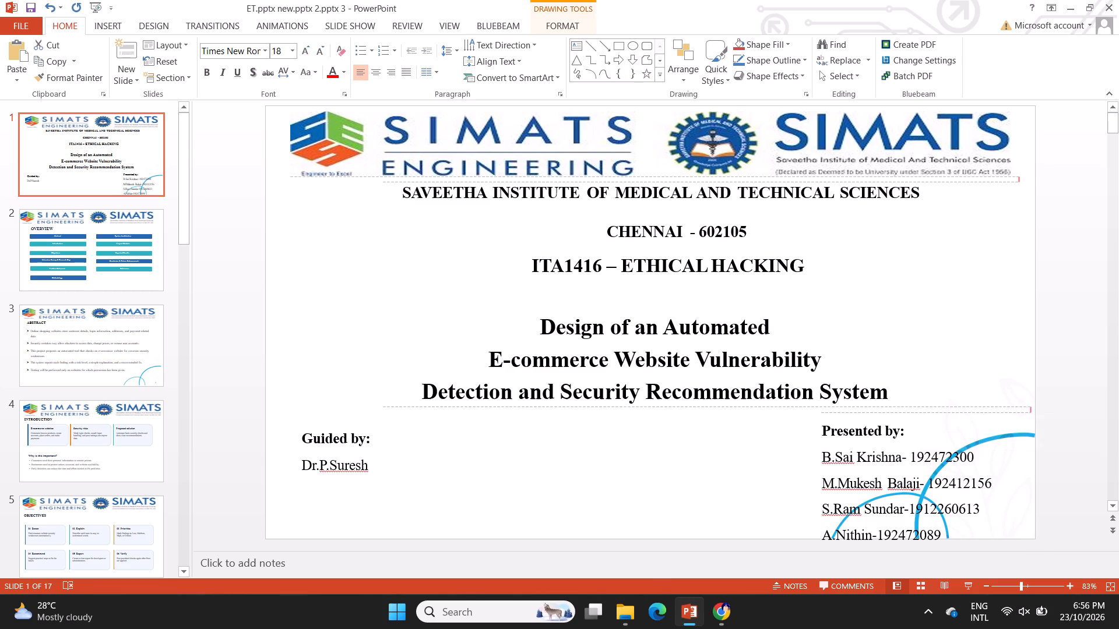
left_click_drag(855, 411, 849, 401)
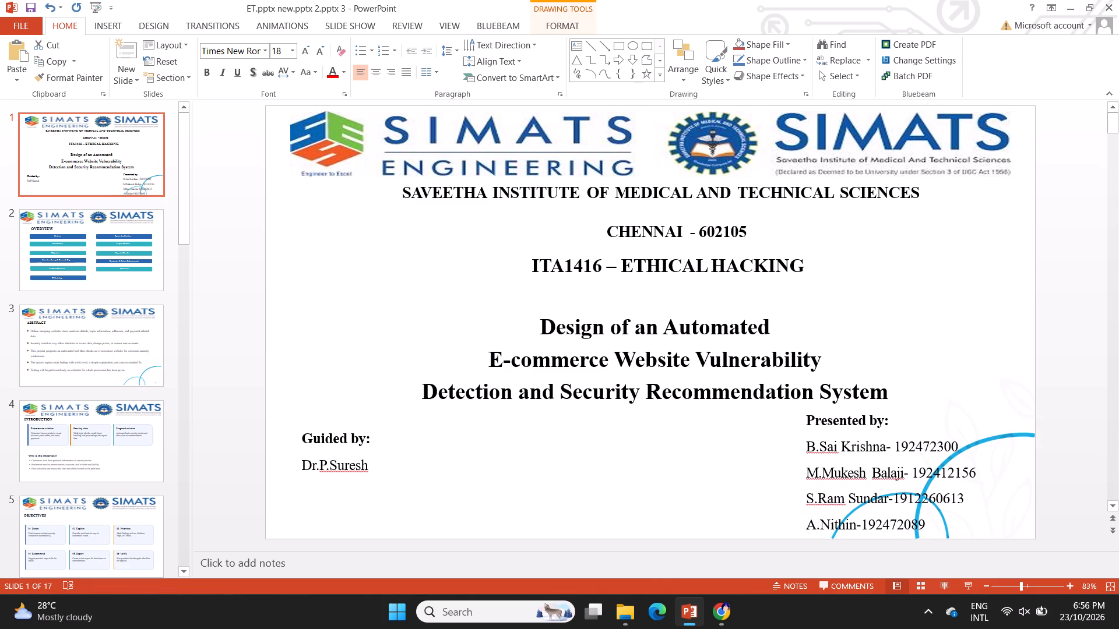
left_click_drag(849, 401, 850, 401)
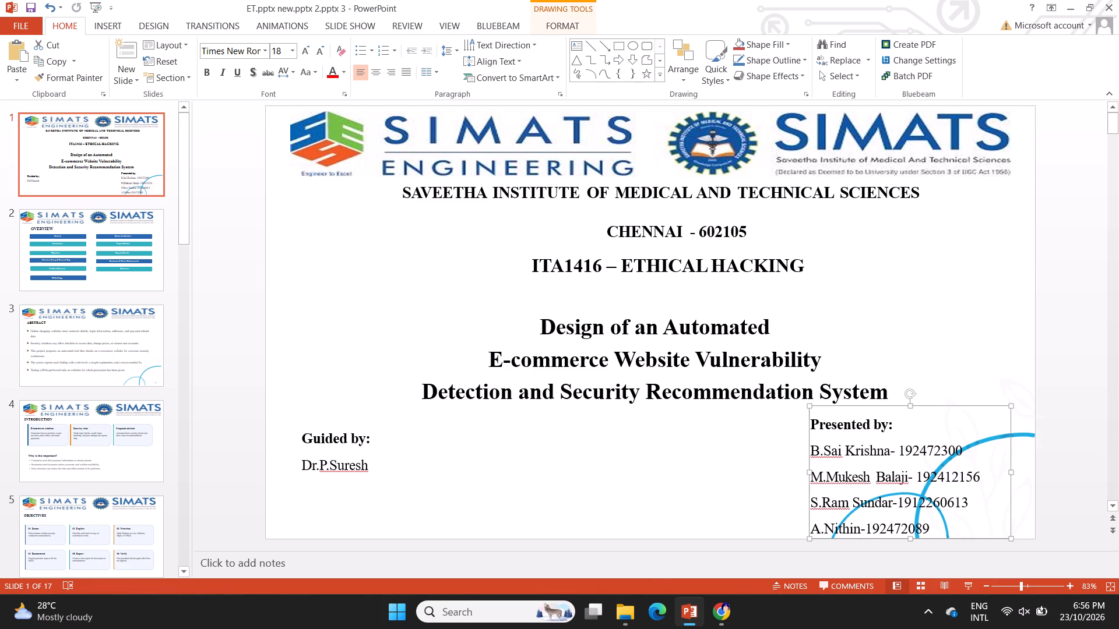
left_click(754, 451)
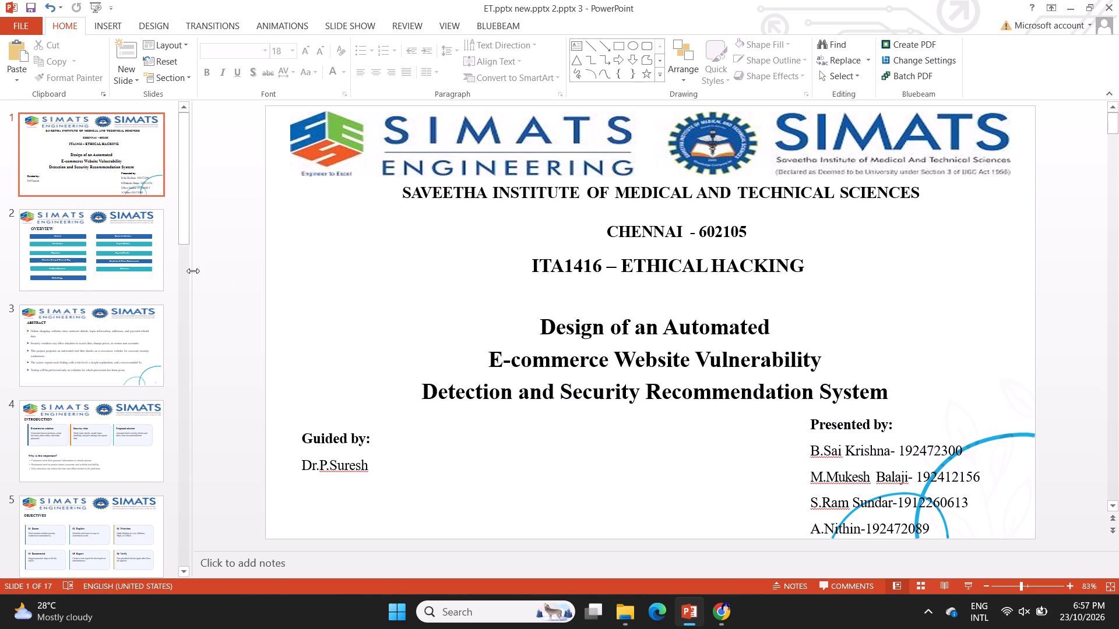
Review the deck from the Overview, Abstract and Introduction slides through to the closing slides.
left_click(80, 225)
left_click(85, 331)
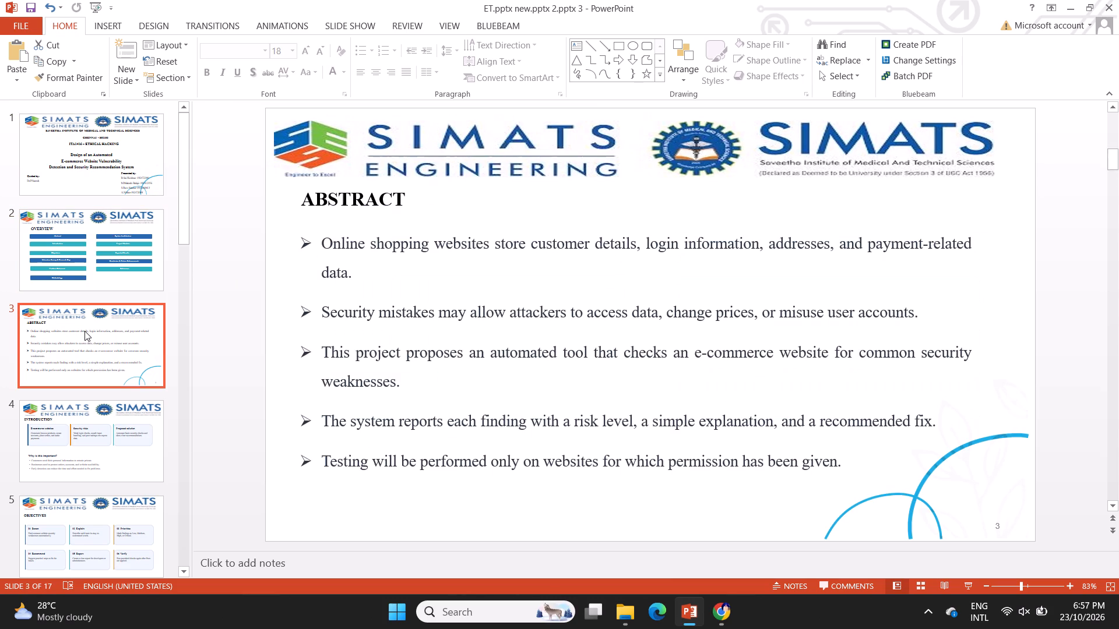
left_click(381, 387)
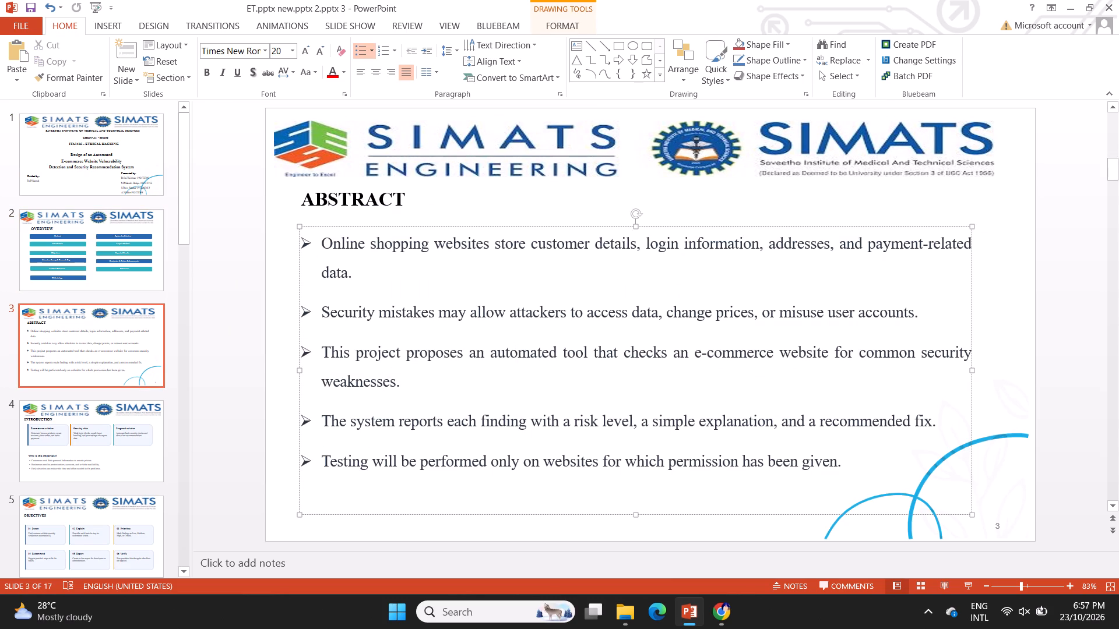
key("ctrl+a")
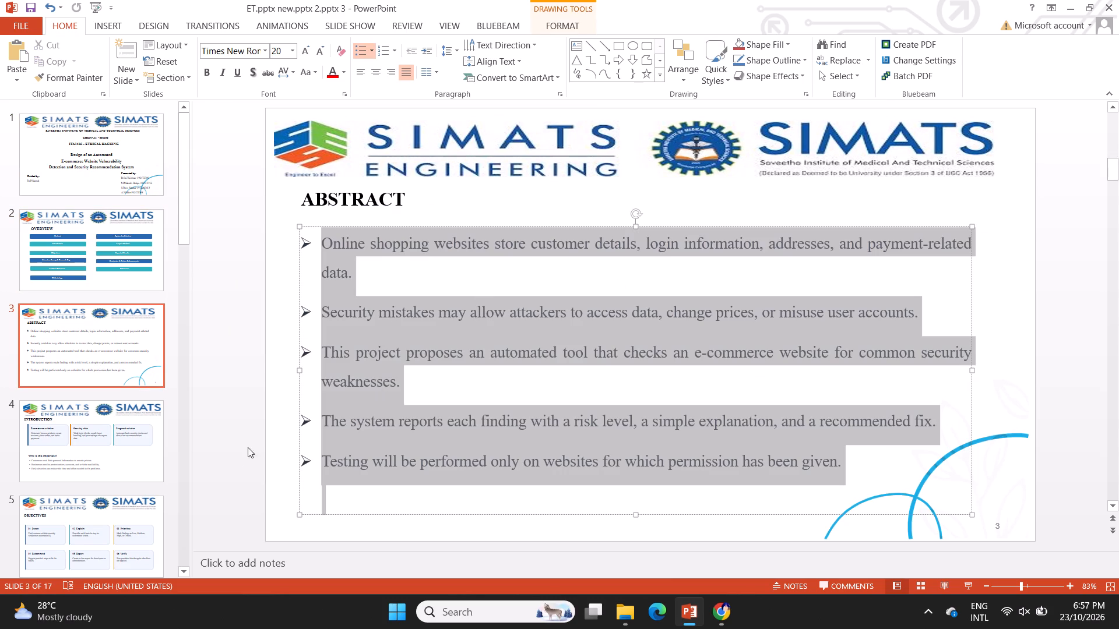
left_click(147, 456)
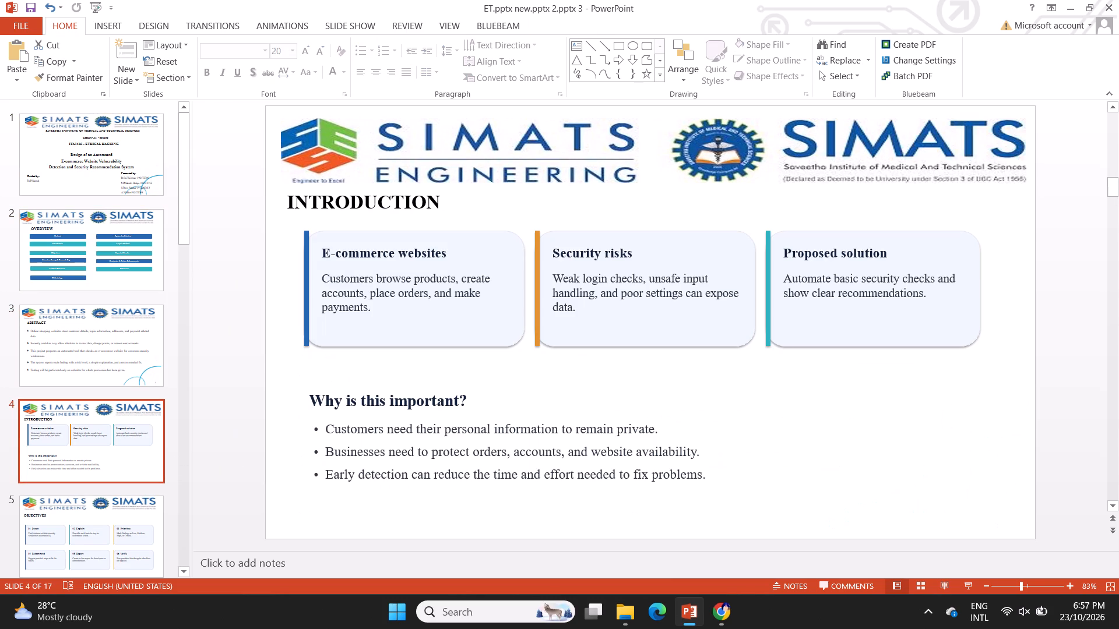
scroll(110, 416, "down", 1)
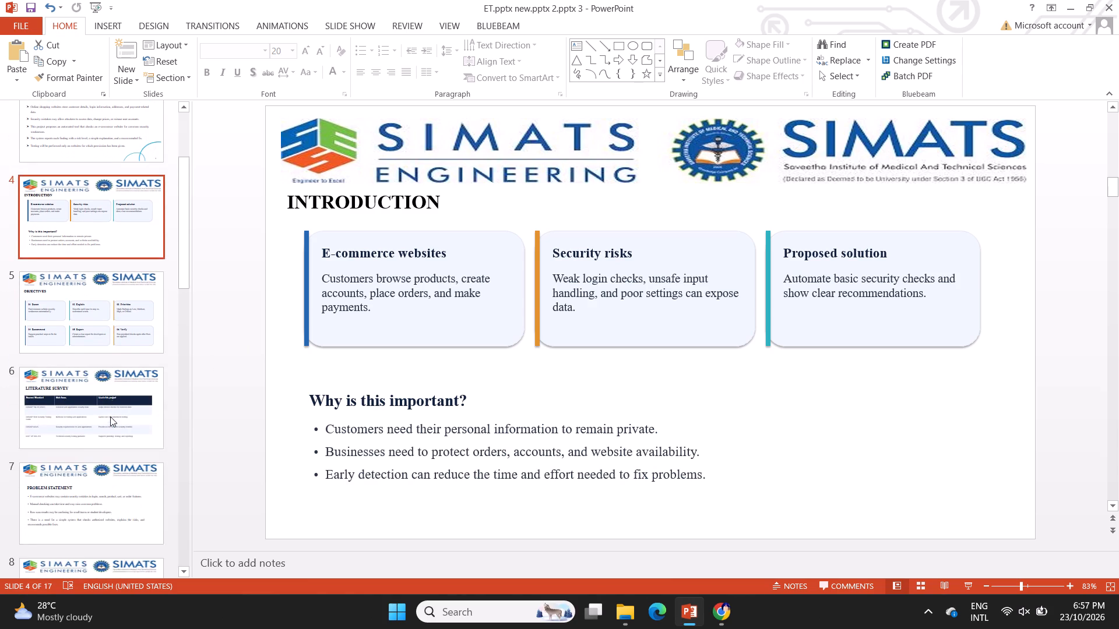
scroll(110, 416, "down", 2)
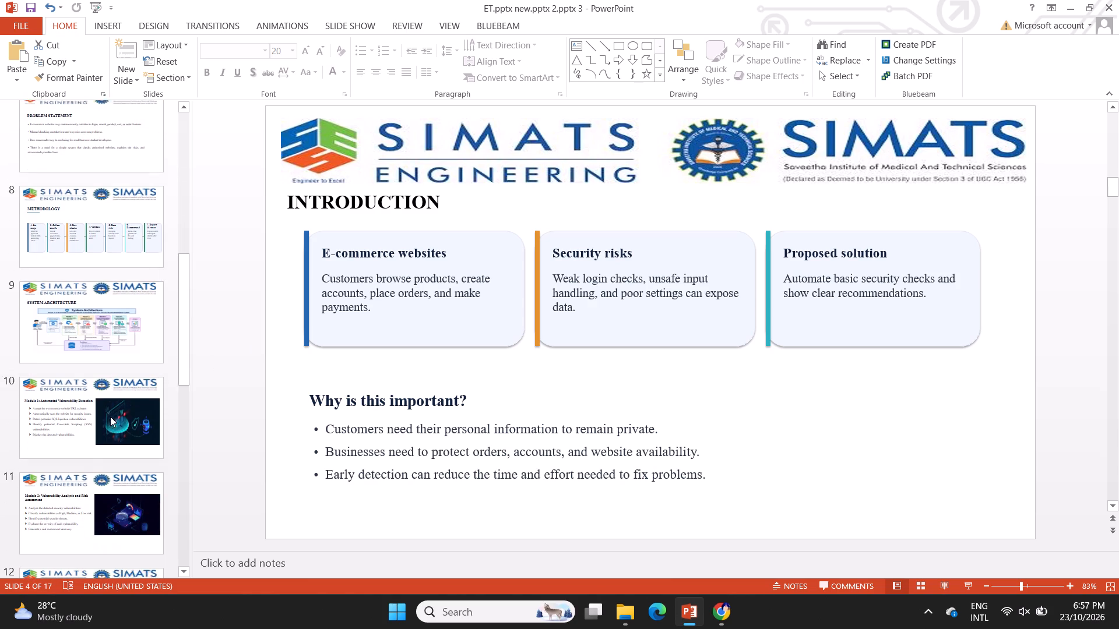
scroll(110, 416, "down", 4)
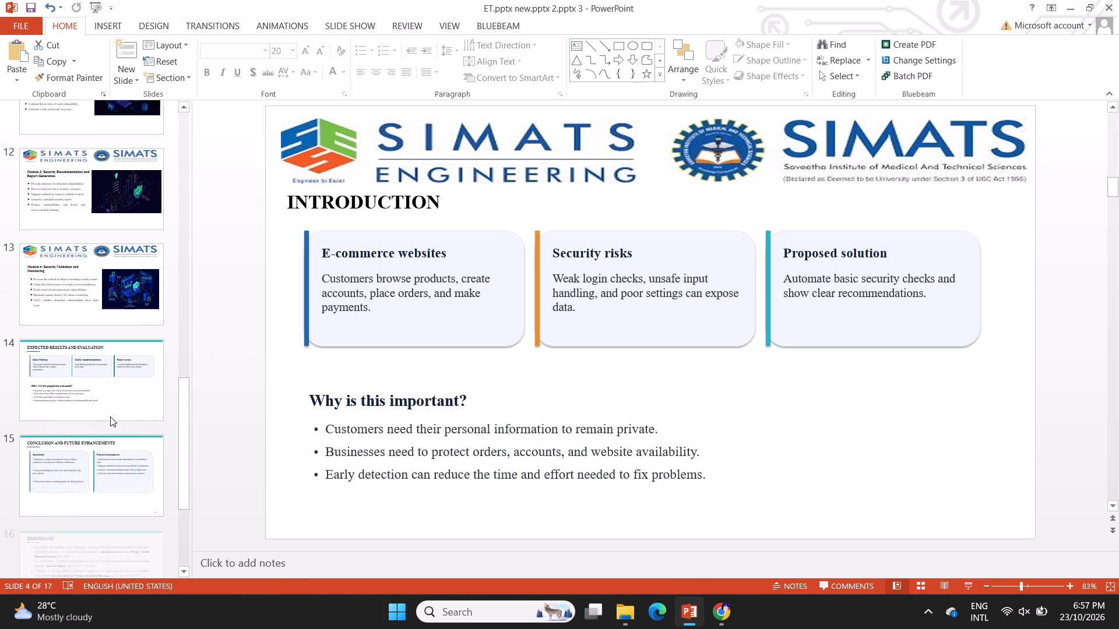
scroll(110, 416, "down", 3)
scroll(110, 416, "up", 13)
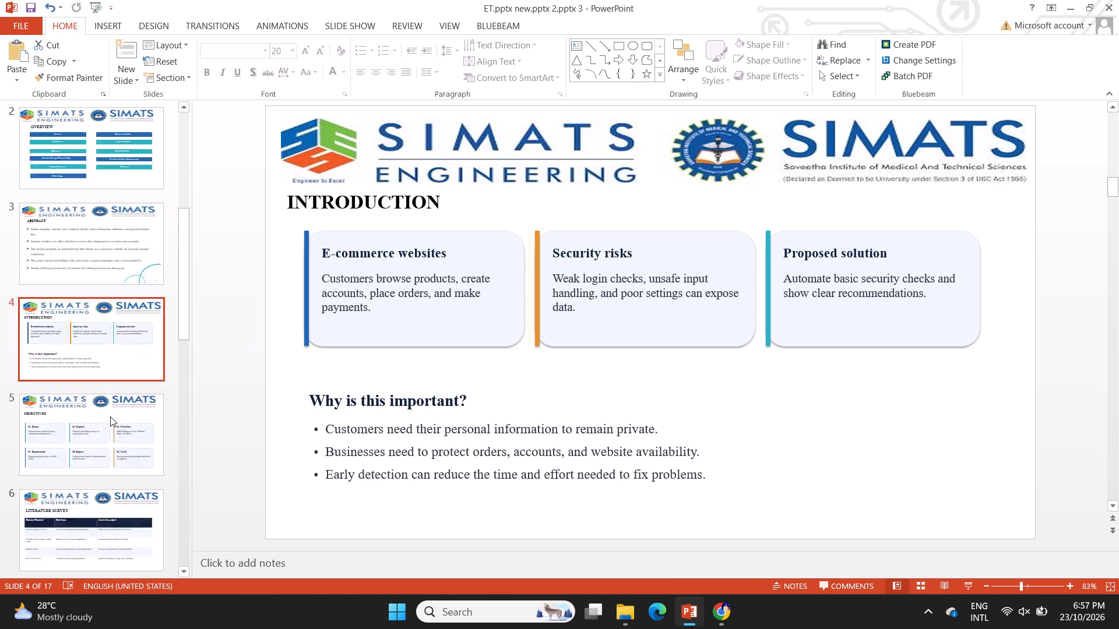
scroll(110, 416, "up", 7)
Open the Save As options for saving the presentation on this computer.
left_click(19, 19)
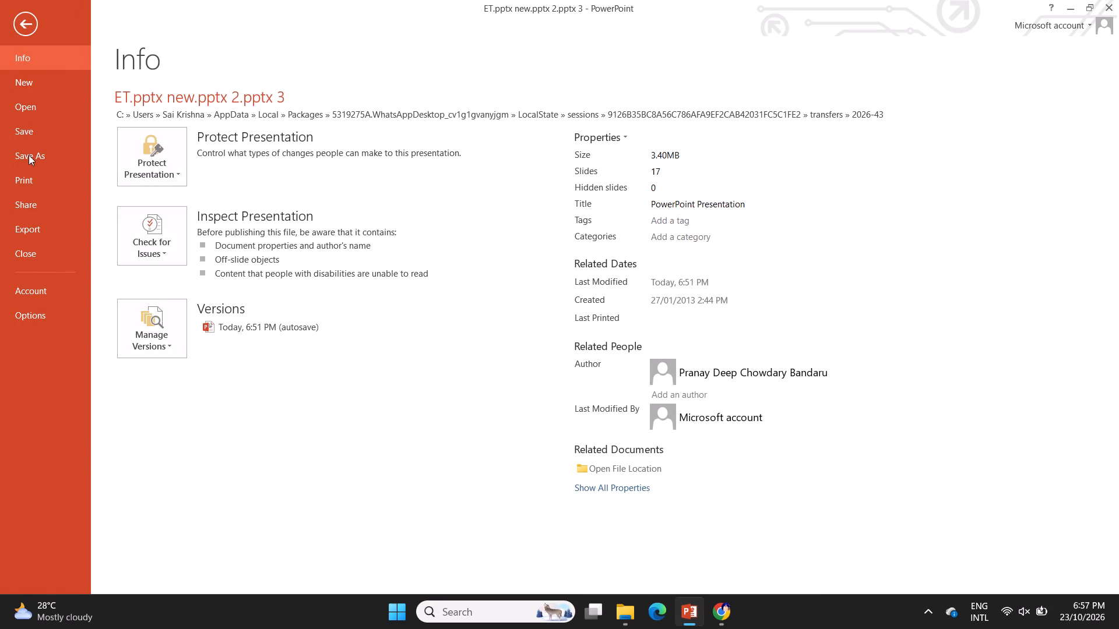
left_click(29, 155)
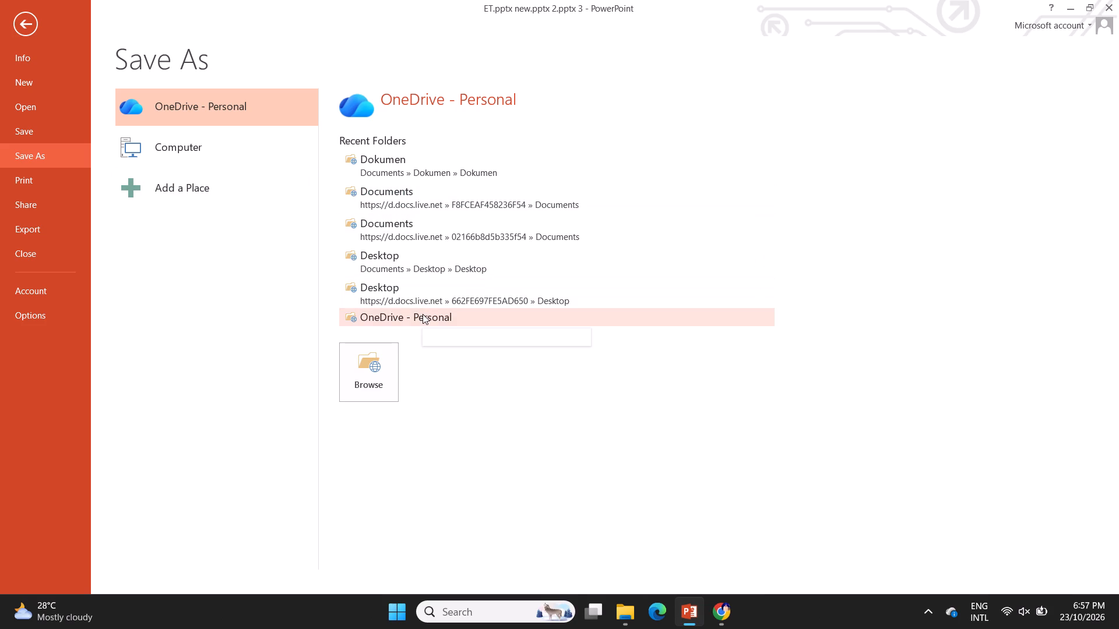
left_click(226, 133)
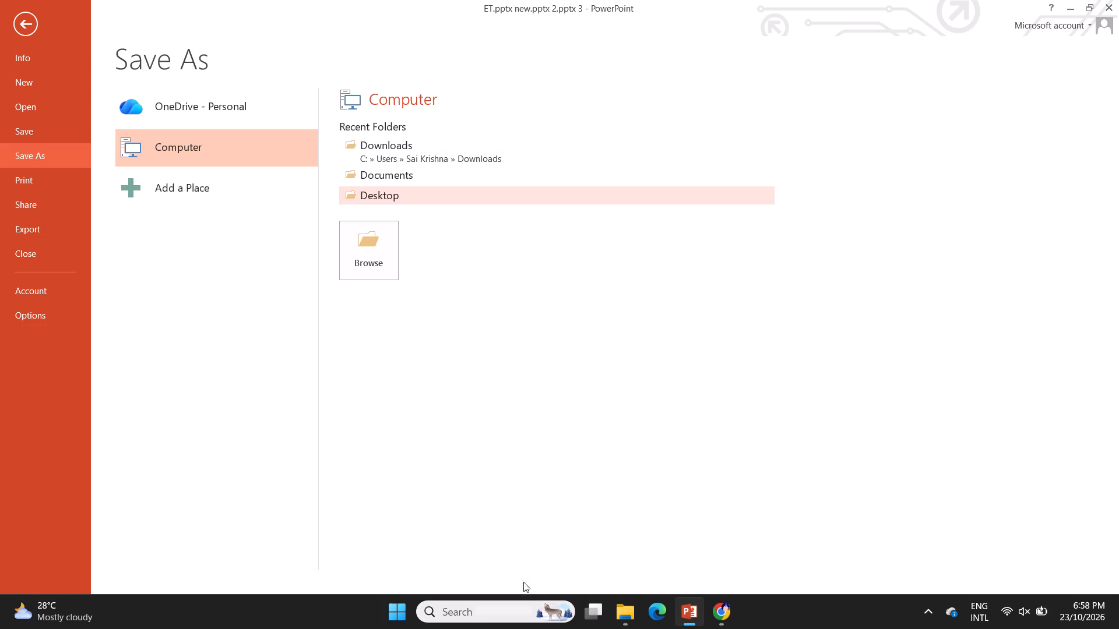
Switch to File Explorer and examine the contents of the Desktop, the New Volume (D:) drive and the Downloads folder.
left_click(638, 615)
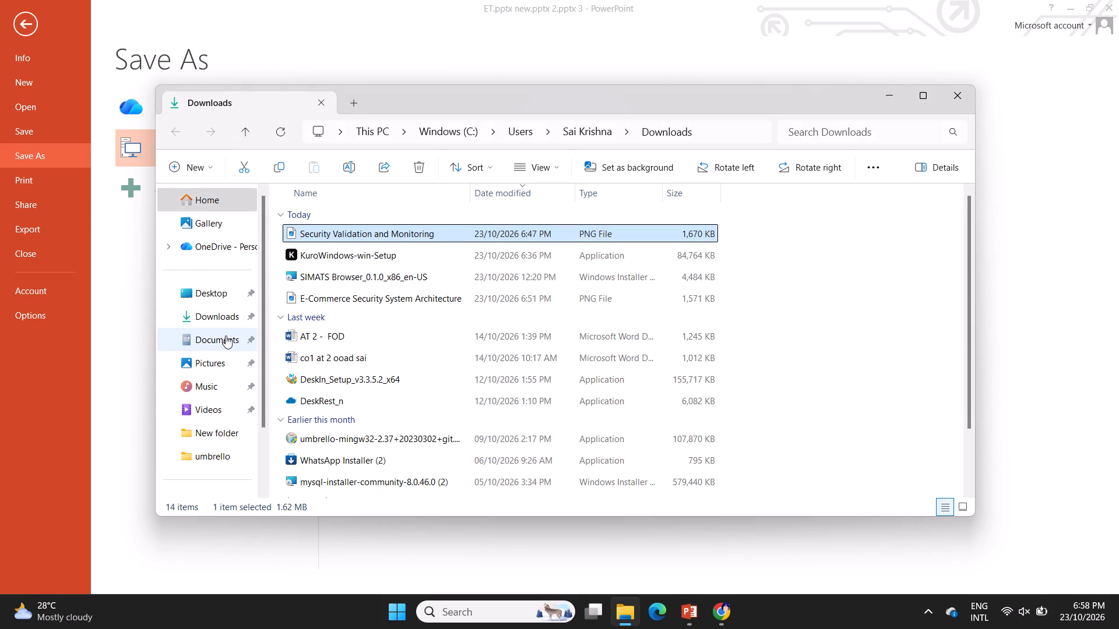
left_click(220, 284)
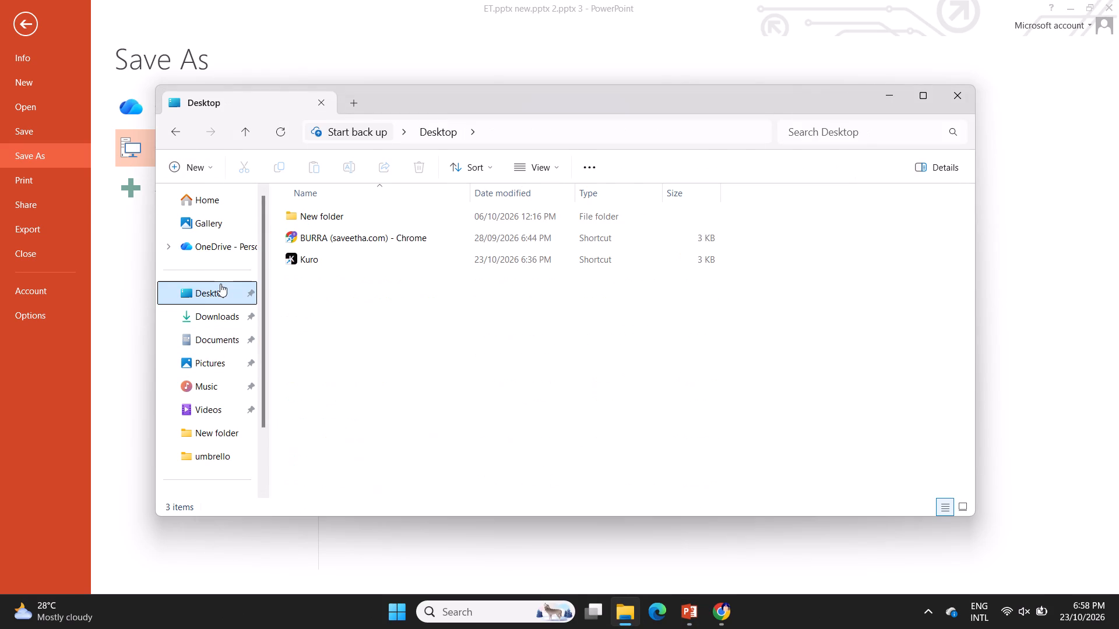
scroll(233, 367, "down", 2)
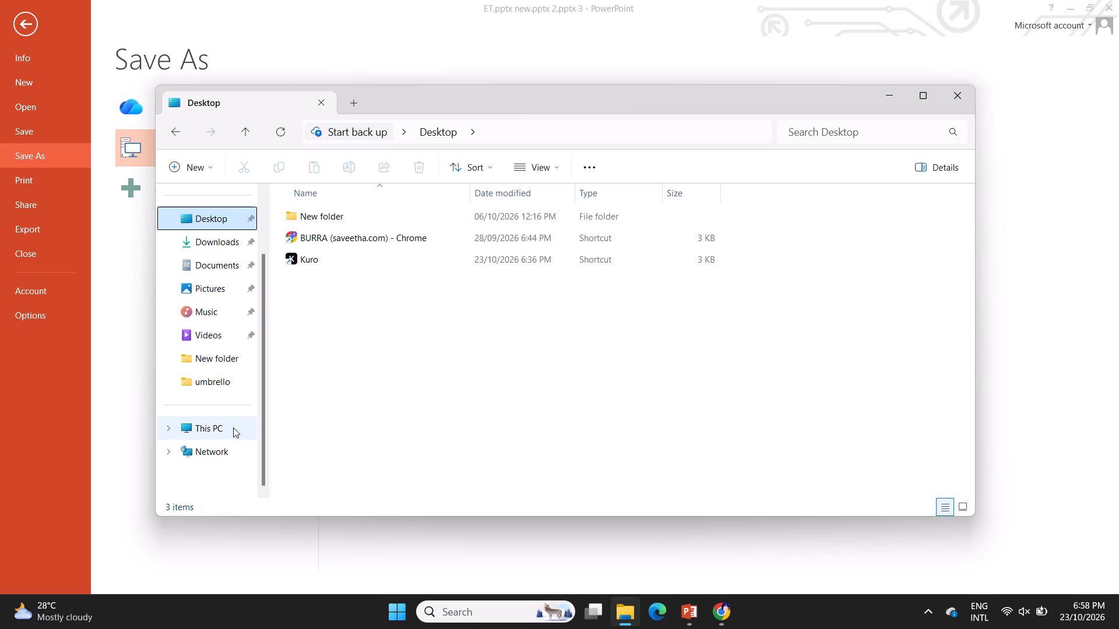
left_click(233, 427)
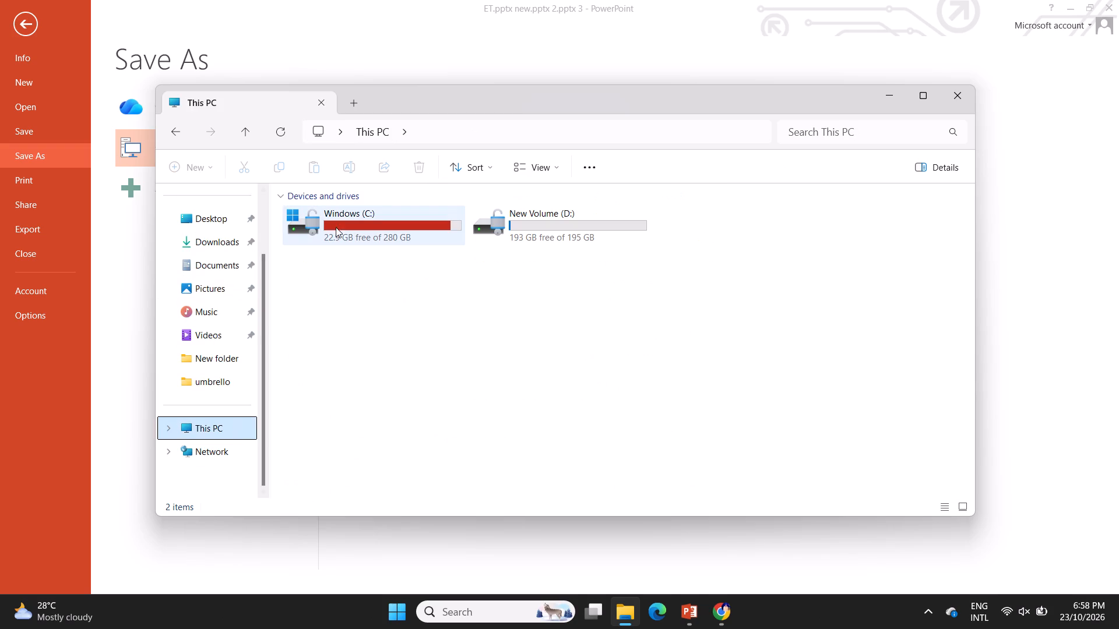
left_click(556, 240)
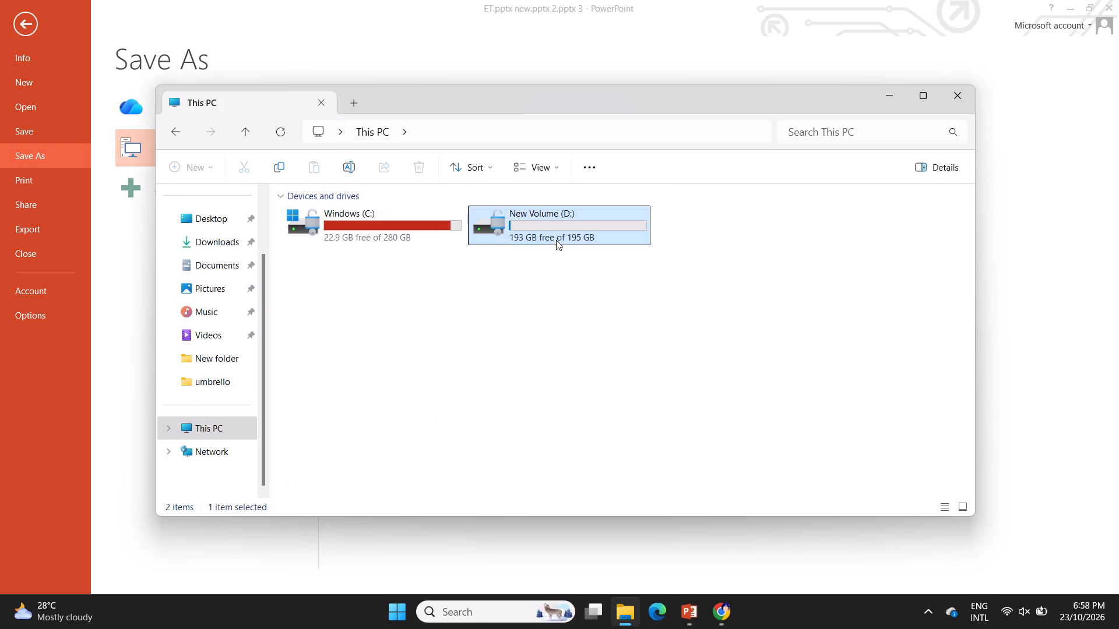
left_click(556, 240)
double_click(556, 240)
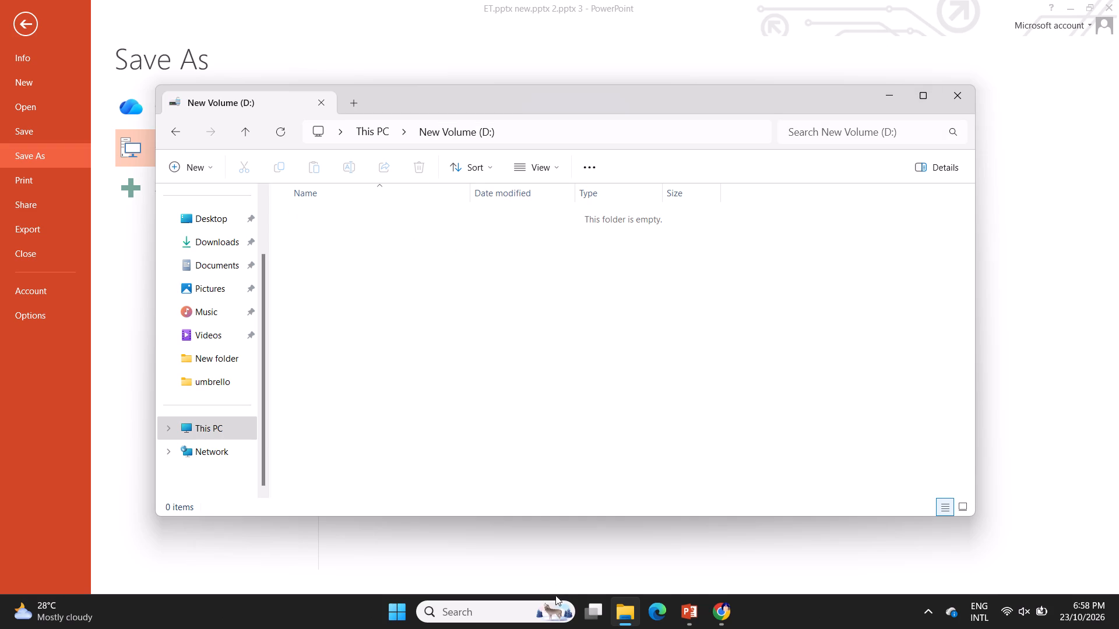
left_click(218, 250)
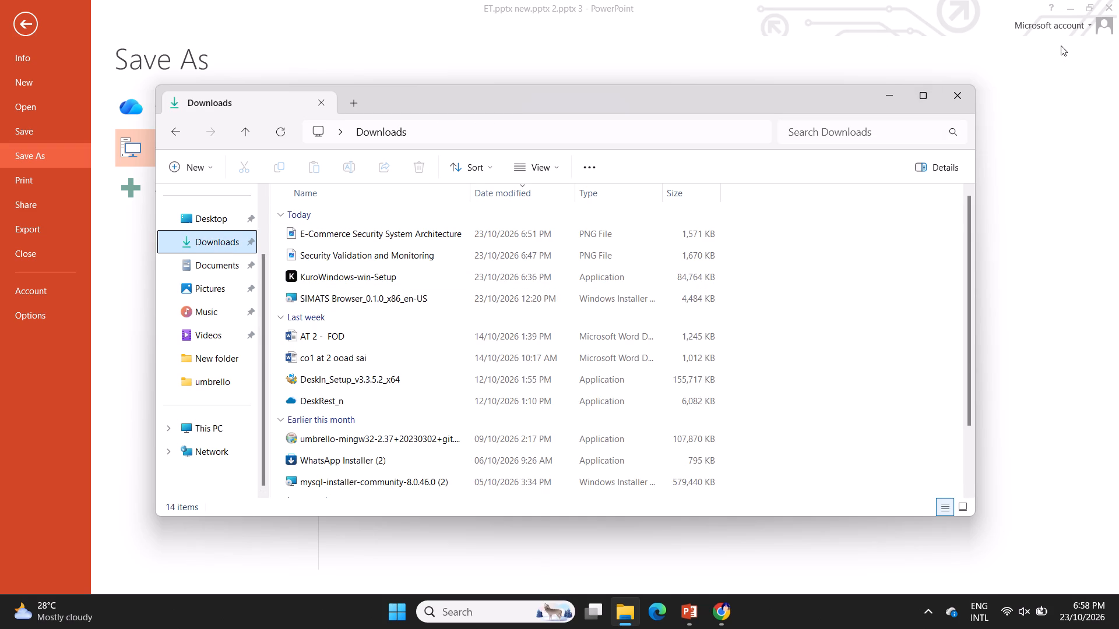
left_click(960, 94)
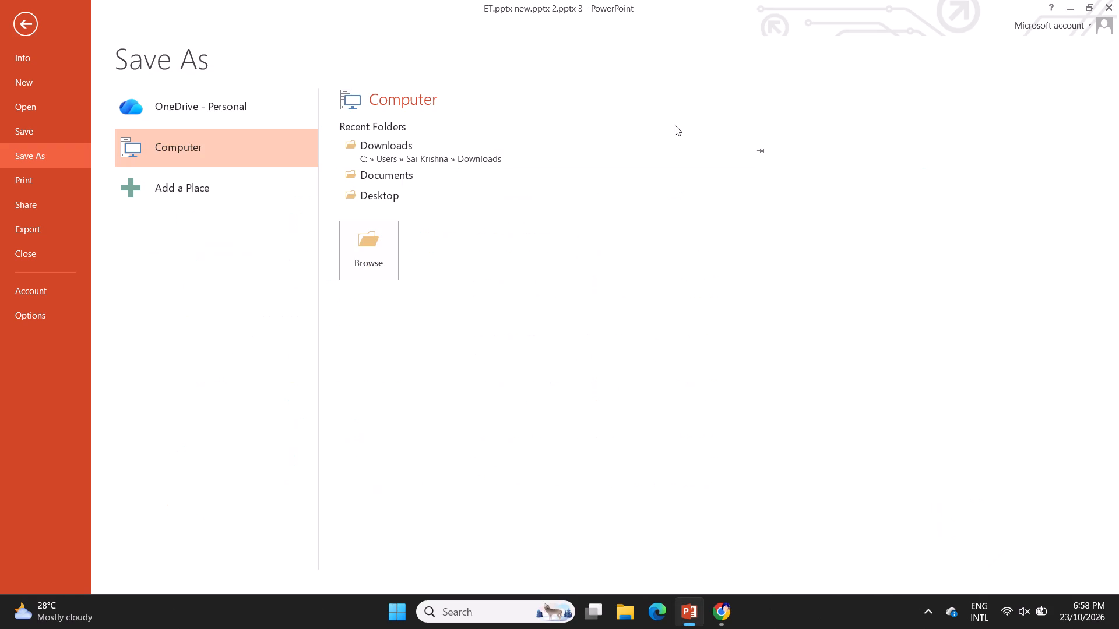
Choose the Downloads folder as the save location and replace the presentation's file name with "Ethical".
left_click(520, 140)
left_click(520, 140)
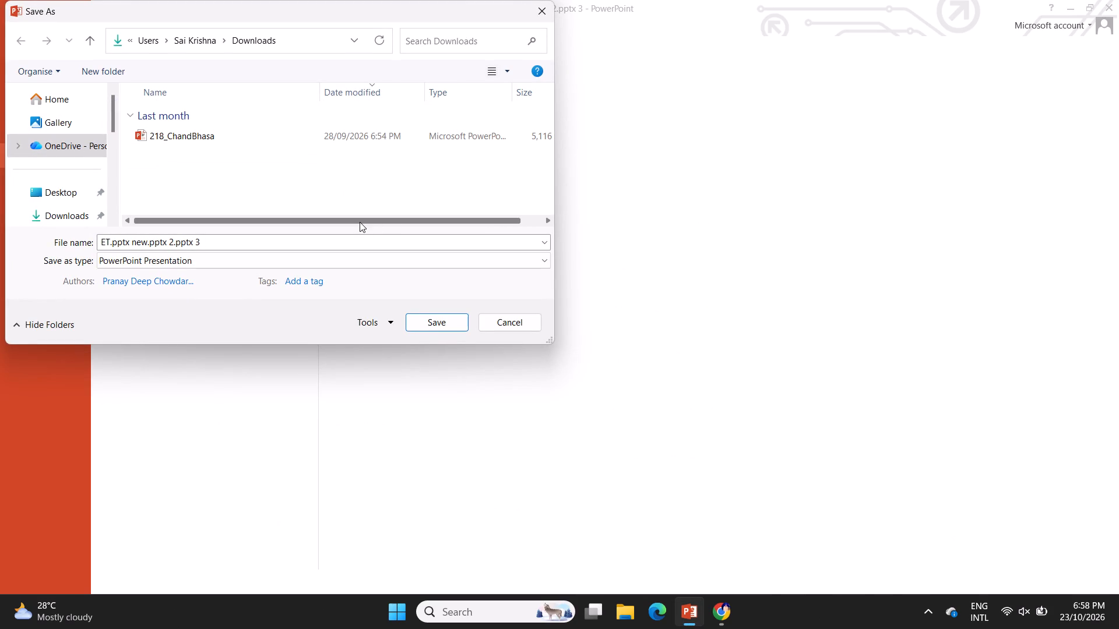
left_click(268, 236)
key("BackSpace")
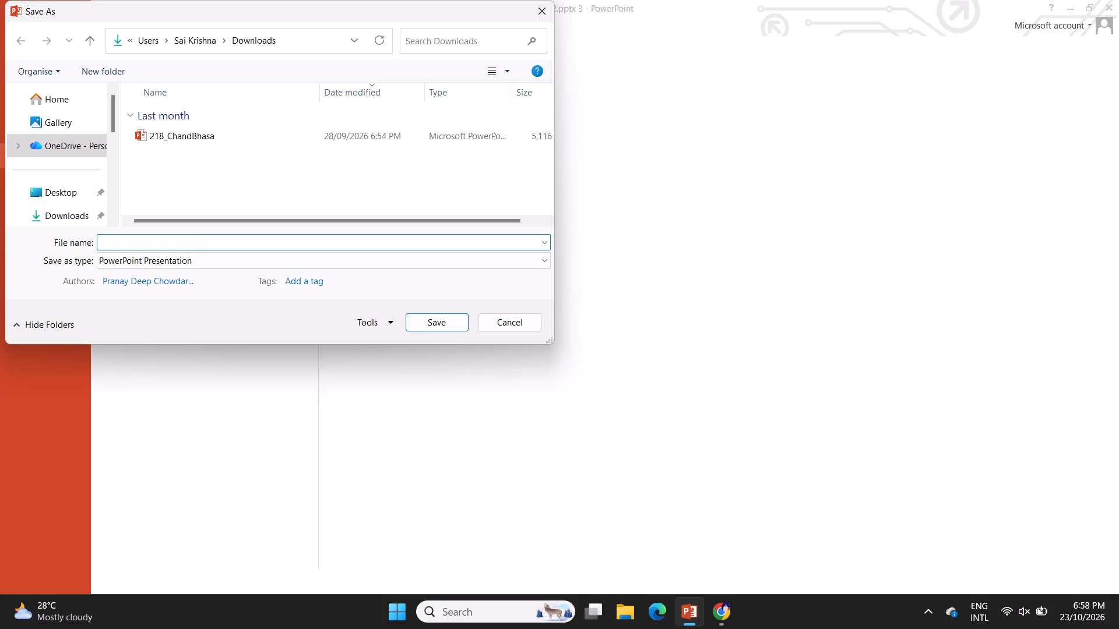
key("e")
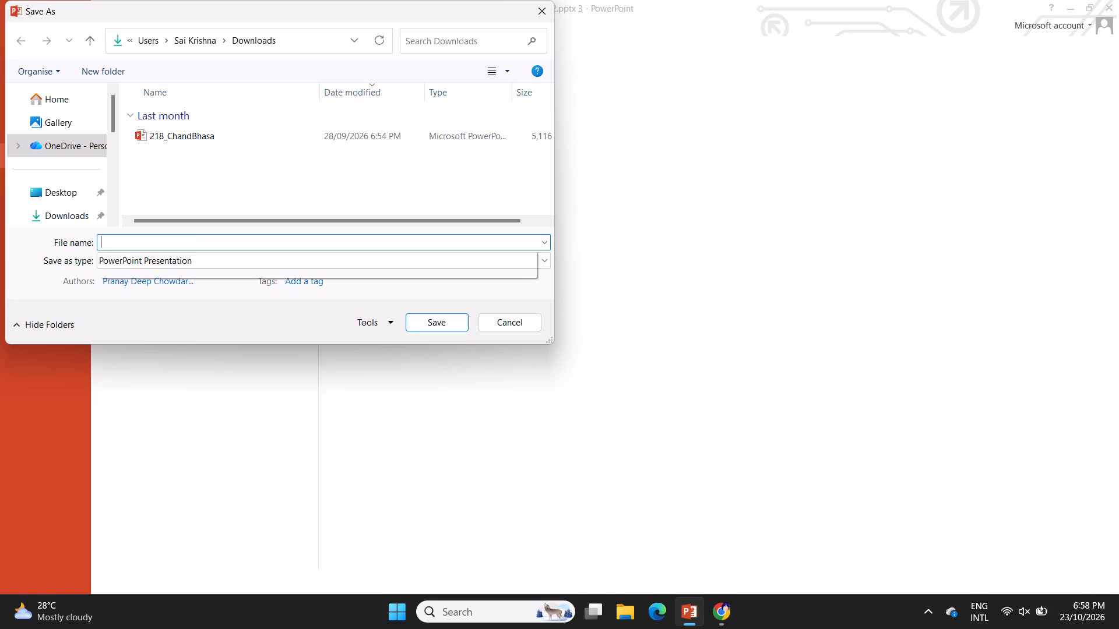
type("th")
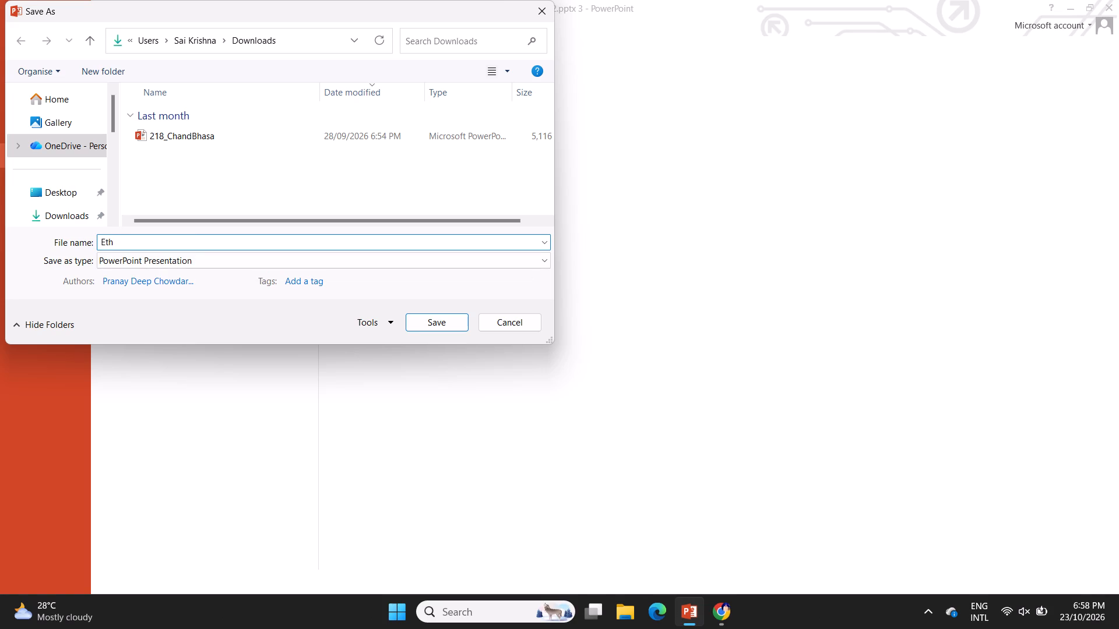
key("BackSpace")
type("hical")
Complete the file name as "Ethical hacking ppt" and save the presentation in the Downloads folder.
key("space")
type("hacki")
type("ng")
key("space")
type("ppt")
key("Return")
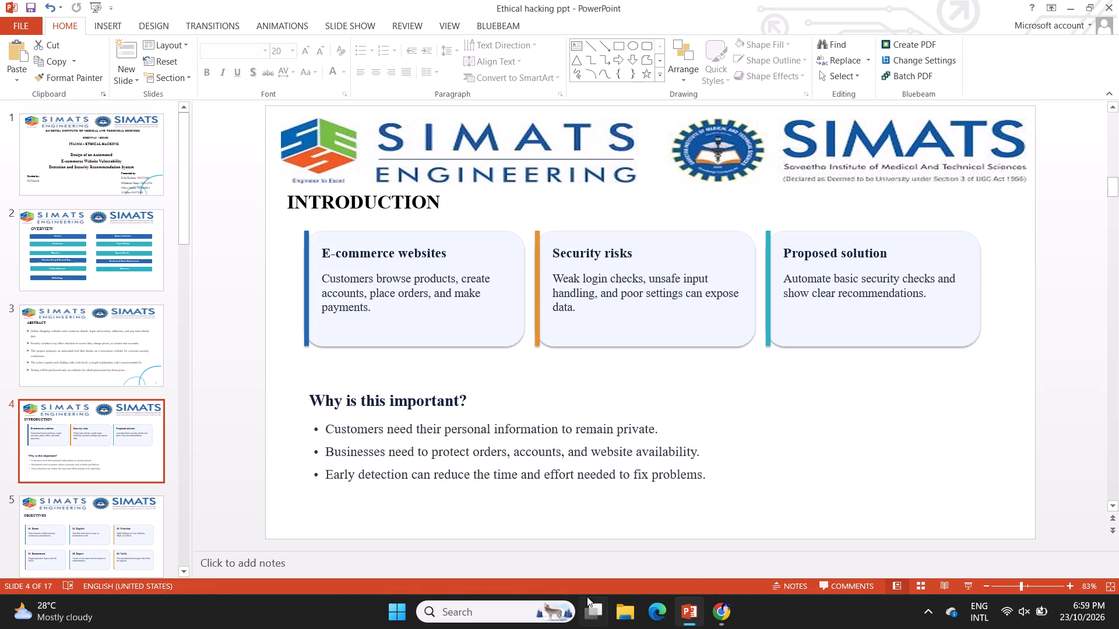